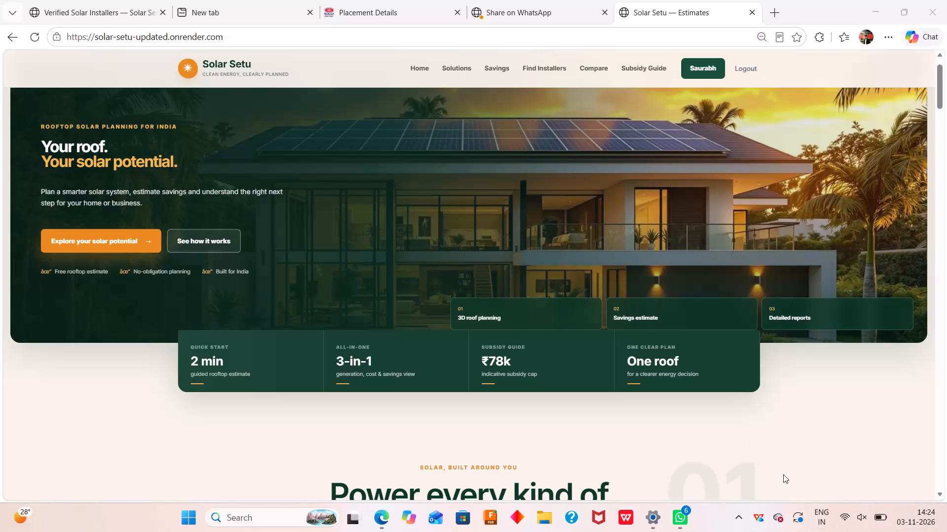
Look through the Solar Setu home page sections, from the rooftop solar introduction down to the Find your rooftop form.
scroll(479, 414, "down", 4)
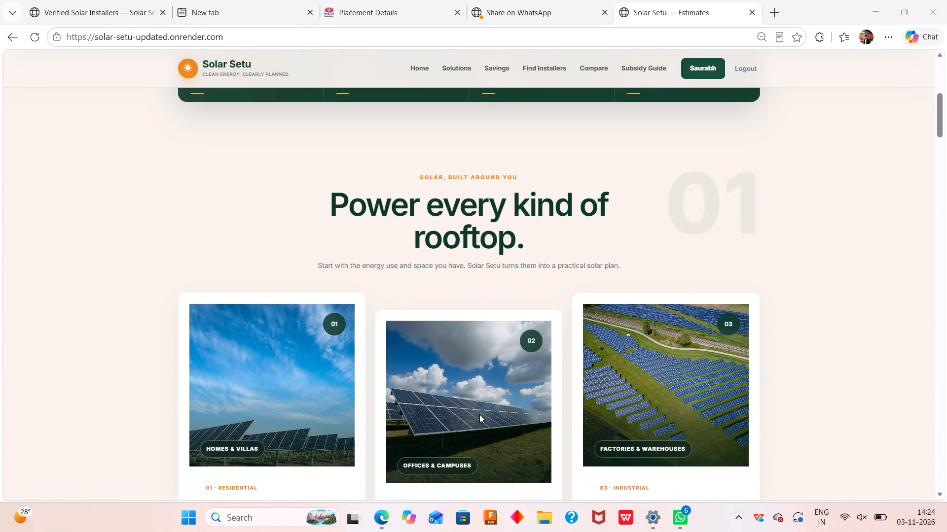
scroll(479, 414, "up", 8)
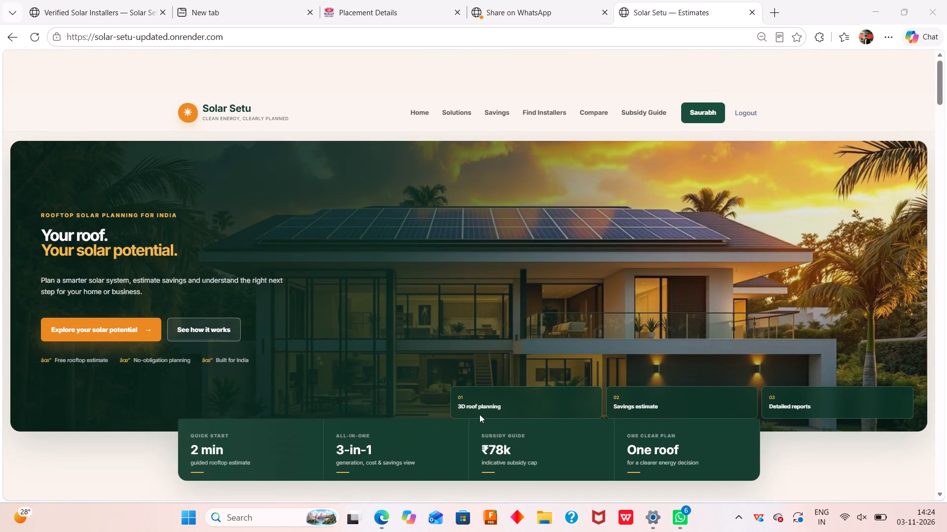
scroll(479, 414, "down", 20)
scroll(479, 414, "down", 6)
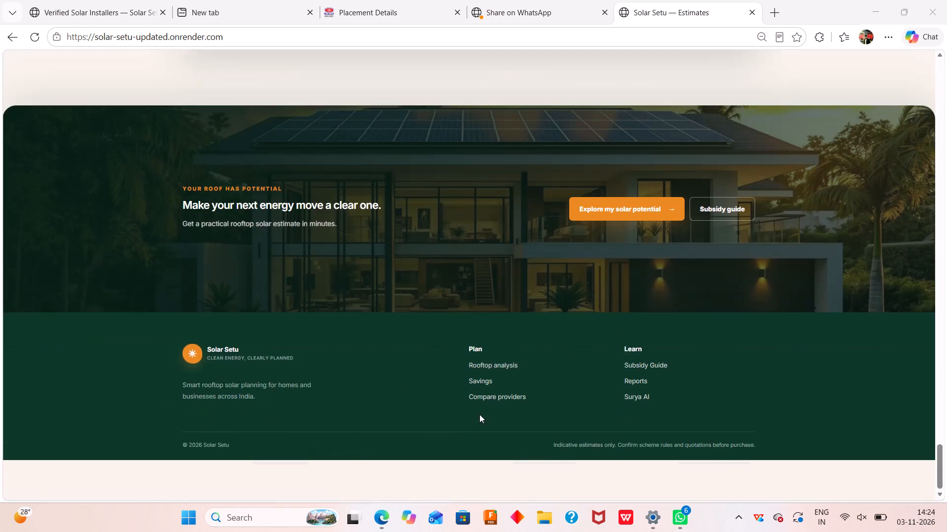
scroll(479, 414, "down", 2)
scroll(479, 414, "up", 15)
scroll(479, 414, "up", 6)
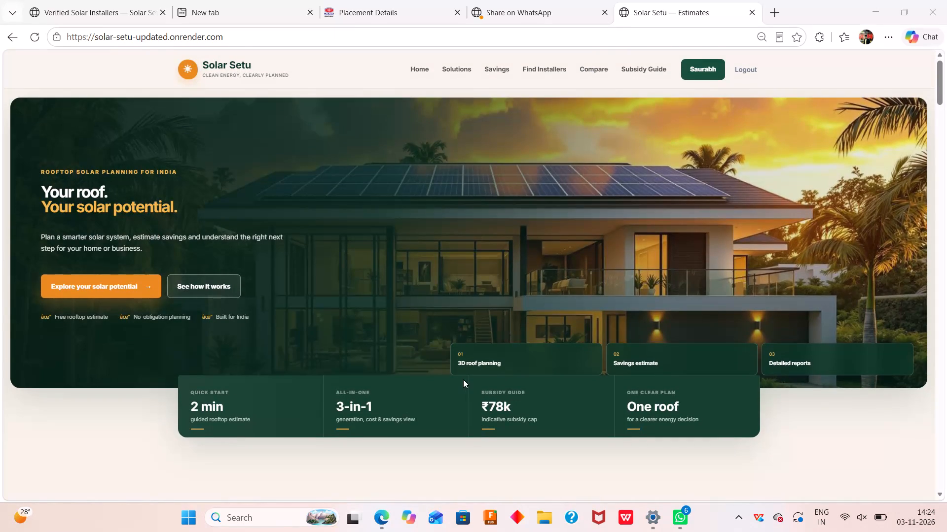
scroll(463, 379, "down", 7)
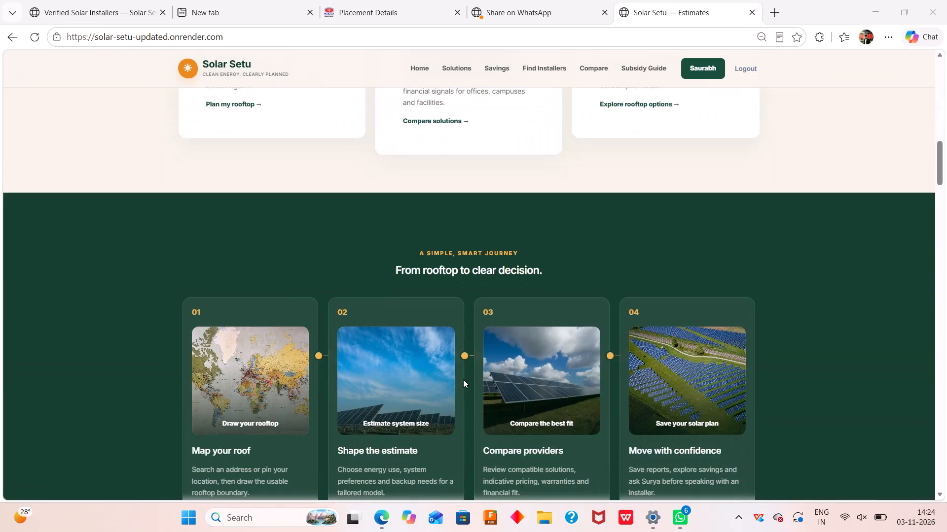
scroll(463, 379, "down", 4)
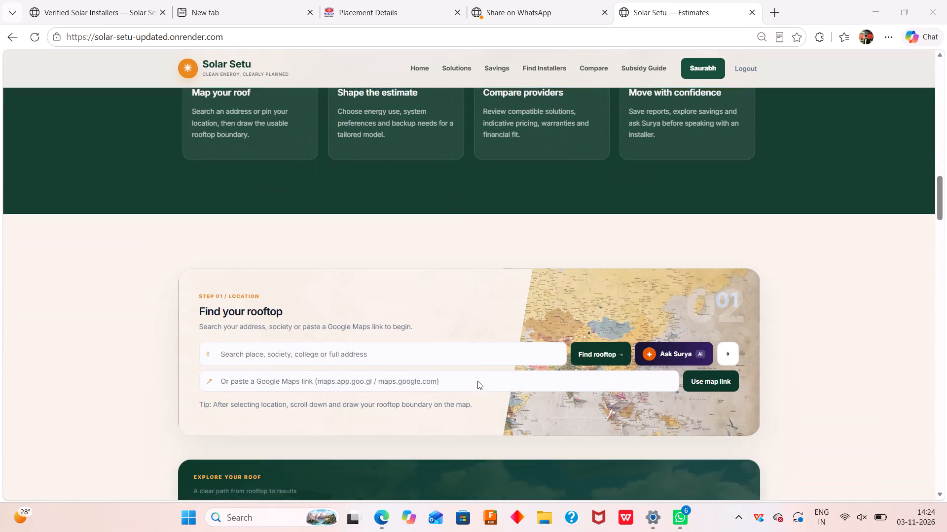
scroll(477, 381, "down", 1)
scroll(464, 349, "up", 1)
scroll(464, 349, "down", 1)
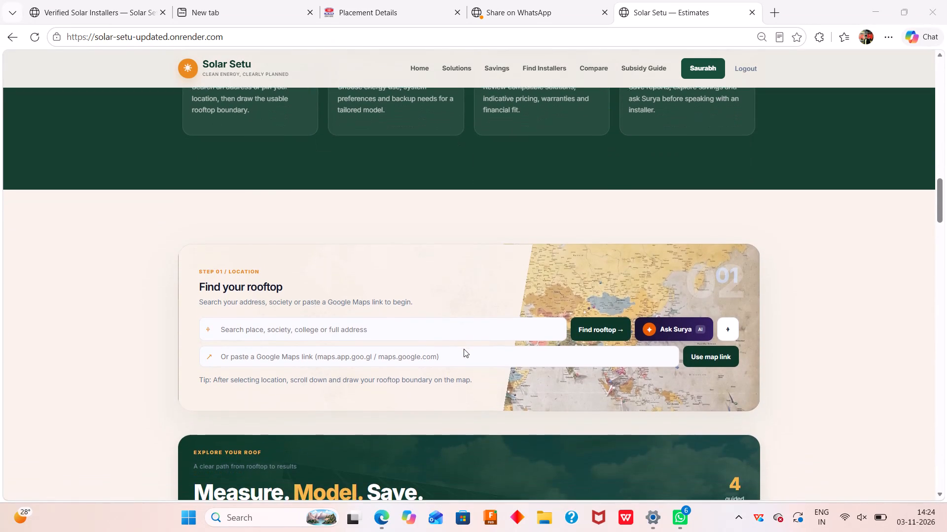
scroll(464, 349, "down", 1)
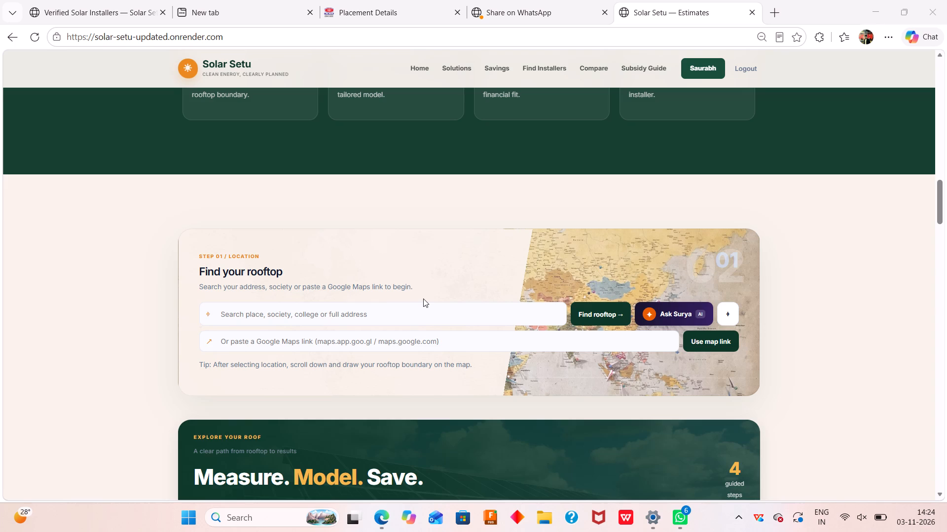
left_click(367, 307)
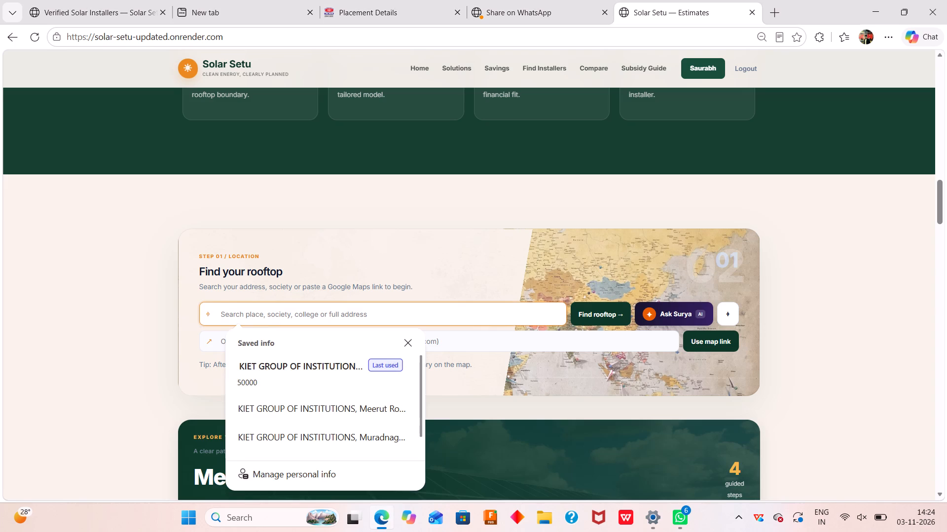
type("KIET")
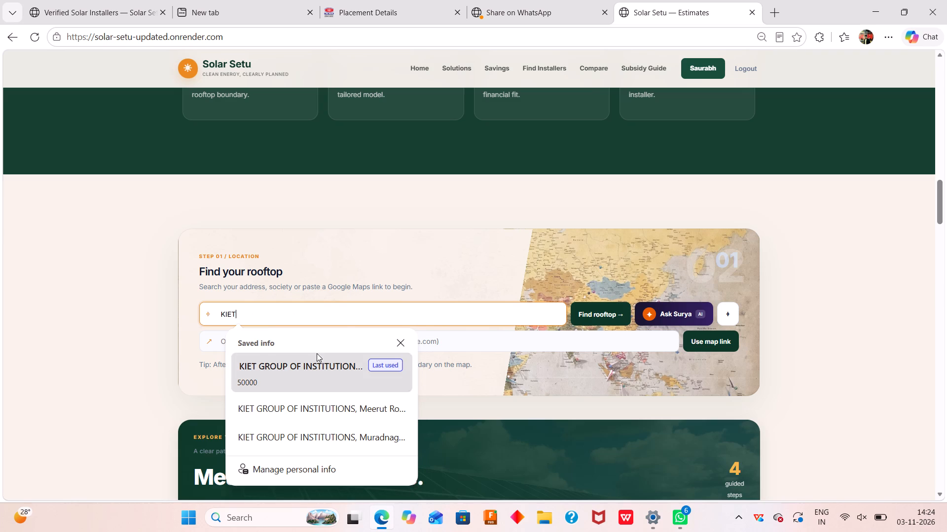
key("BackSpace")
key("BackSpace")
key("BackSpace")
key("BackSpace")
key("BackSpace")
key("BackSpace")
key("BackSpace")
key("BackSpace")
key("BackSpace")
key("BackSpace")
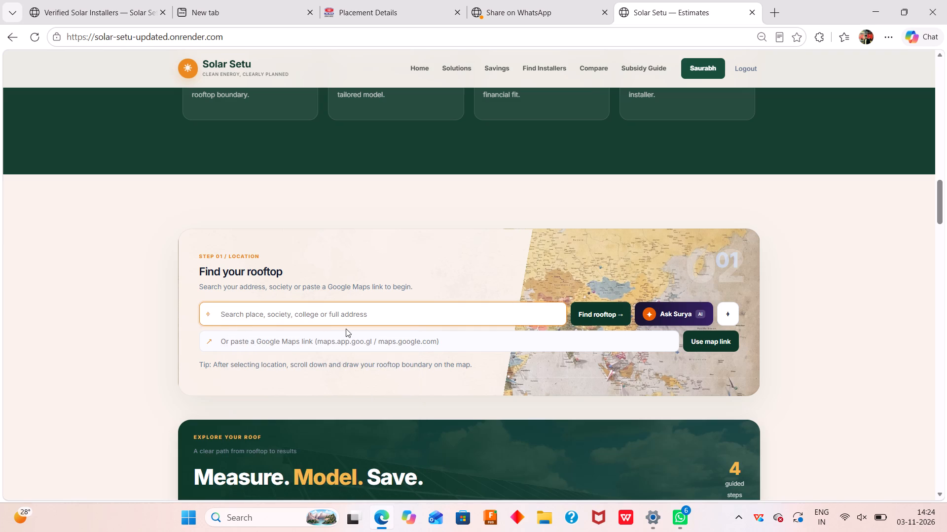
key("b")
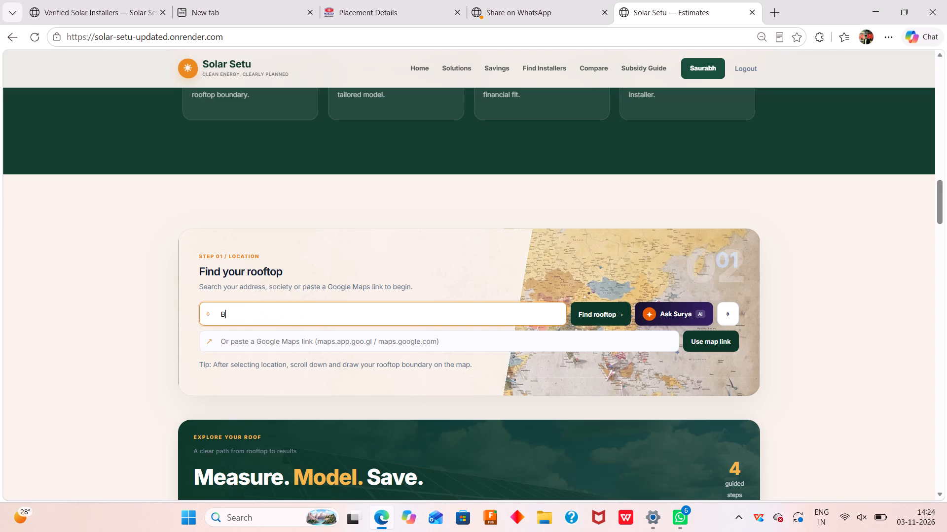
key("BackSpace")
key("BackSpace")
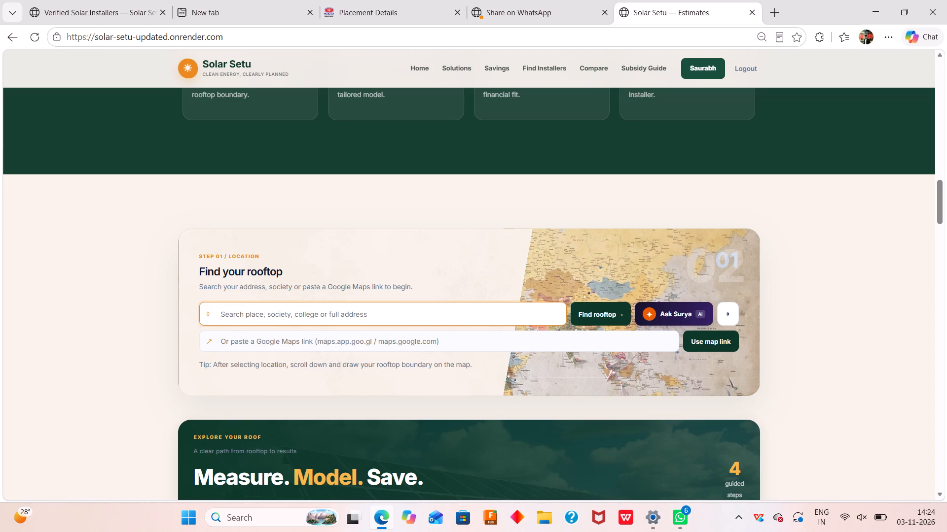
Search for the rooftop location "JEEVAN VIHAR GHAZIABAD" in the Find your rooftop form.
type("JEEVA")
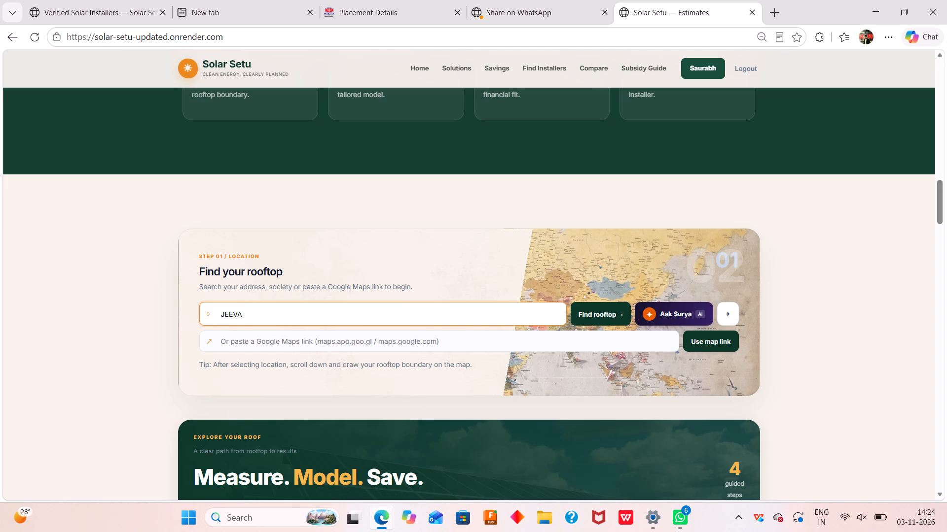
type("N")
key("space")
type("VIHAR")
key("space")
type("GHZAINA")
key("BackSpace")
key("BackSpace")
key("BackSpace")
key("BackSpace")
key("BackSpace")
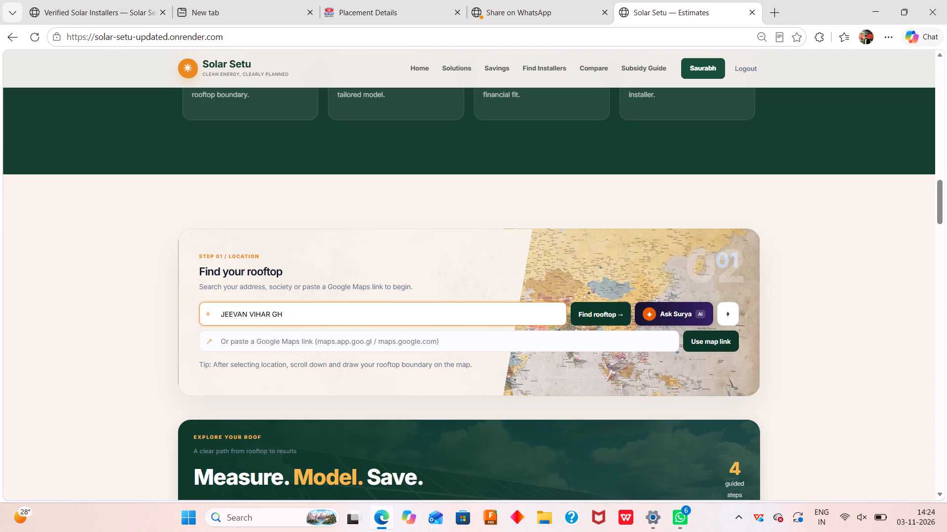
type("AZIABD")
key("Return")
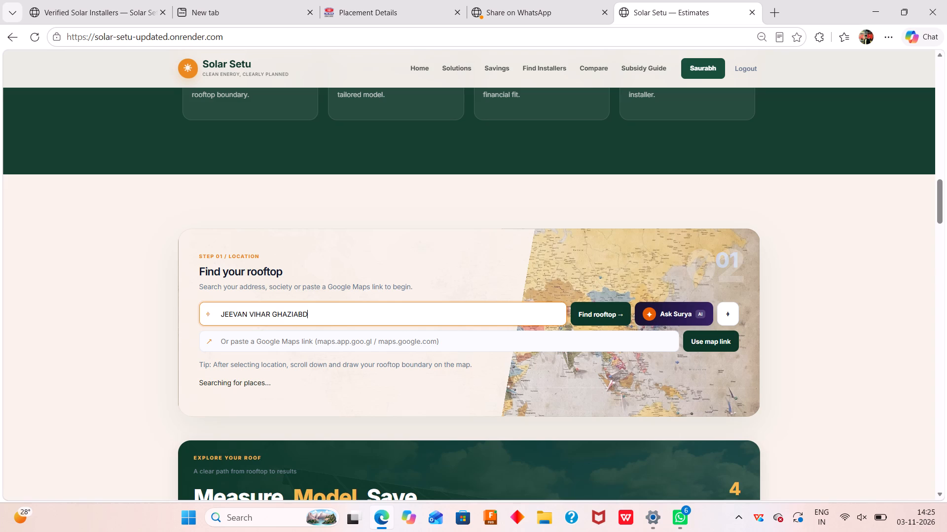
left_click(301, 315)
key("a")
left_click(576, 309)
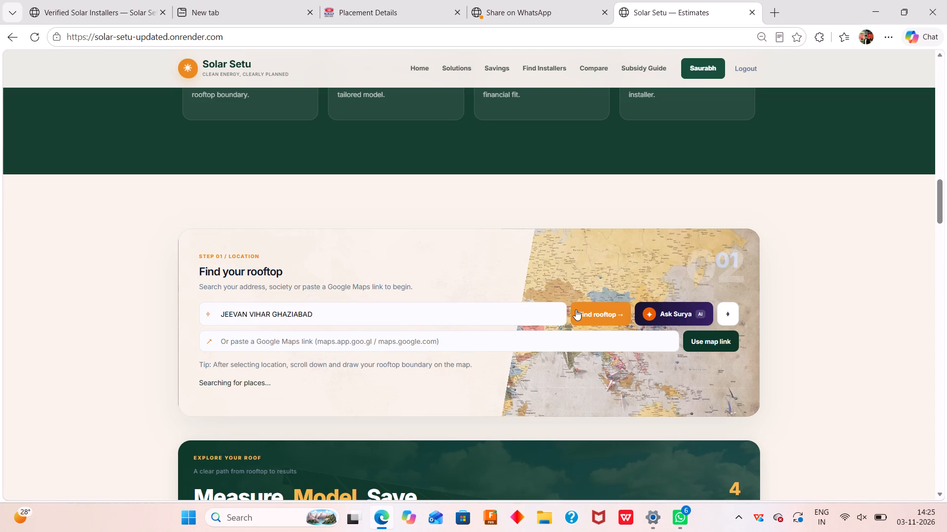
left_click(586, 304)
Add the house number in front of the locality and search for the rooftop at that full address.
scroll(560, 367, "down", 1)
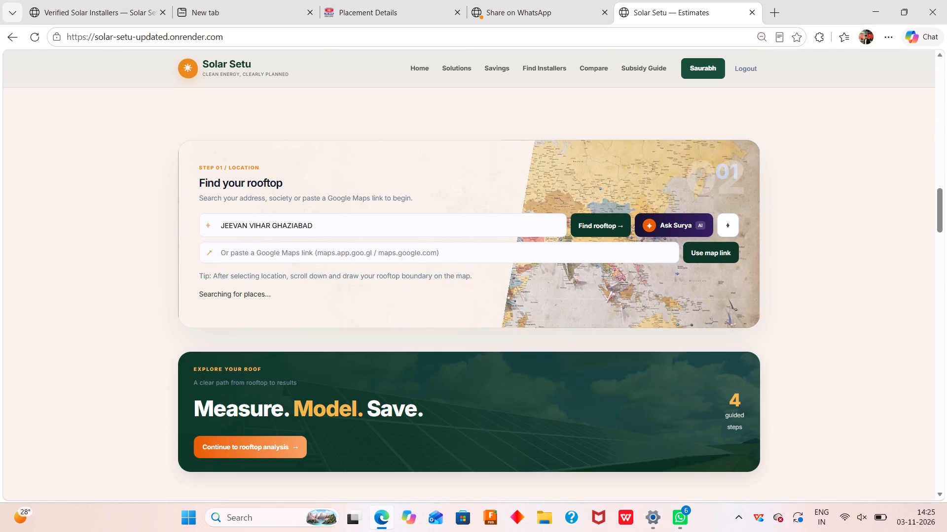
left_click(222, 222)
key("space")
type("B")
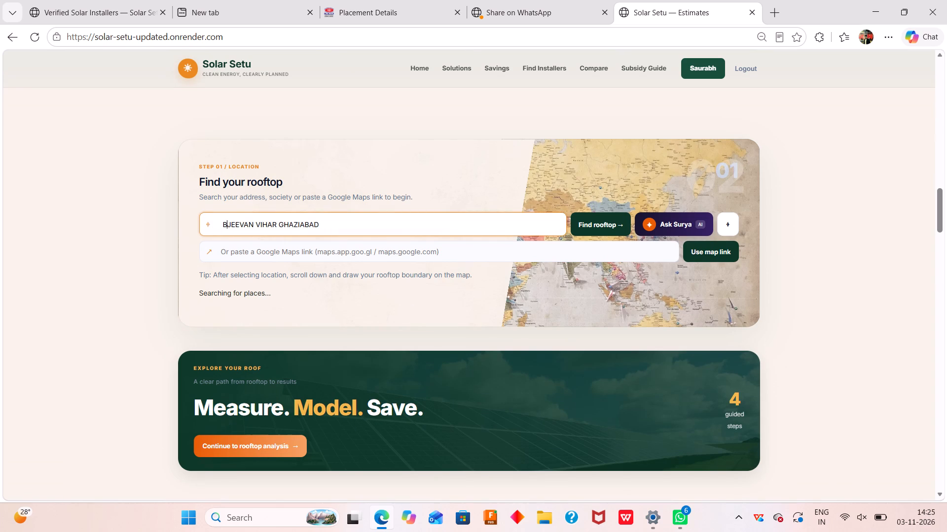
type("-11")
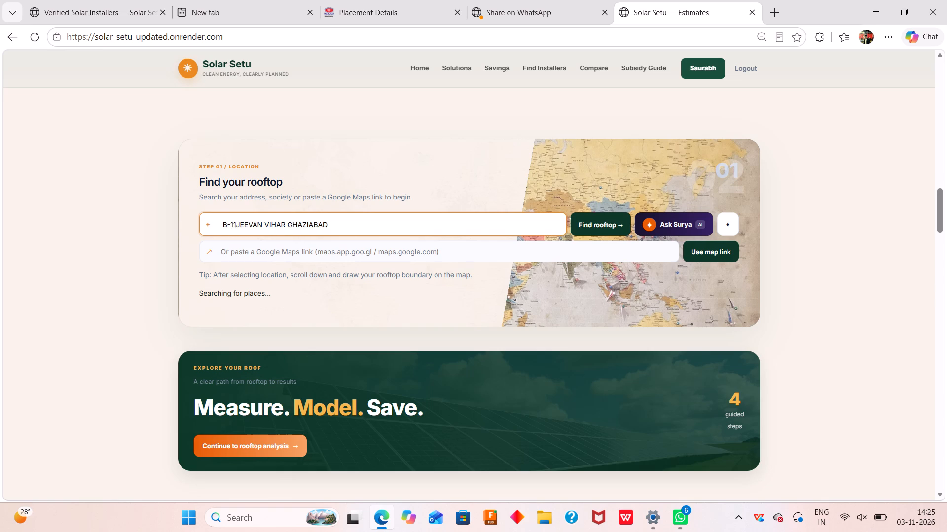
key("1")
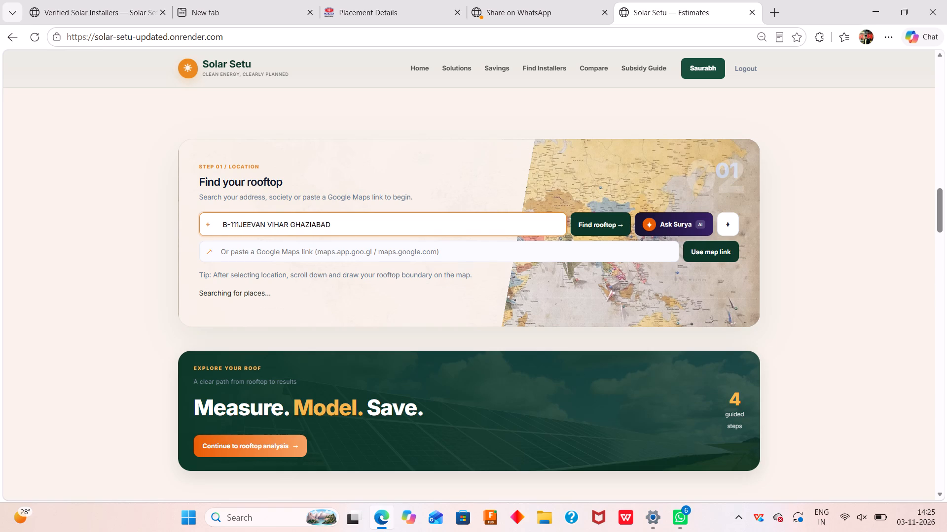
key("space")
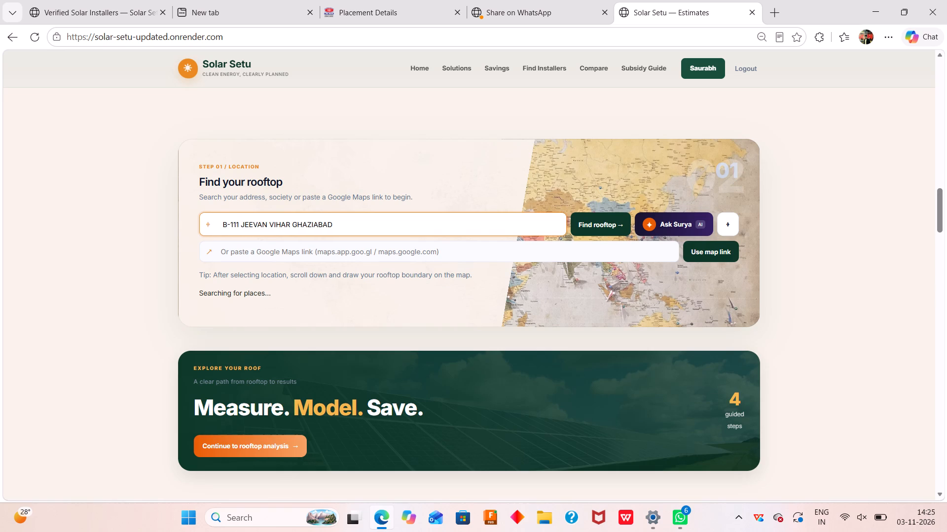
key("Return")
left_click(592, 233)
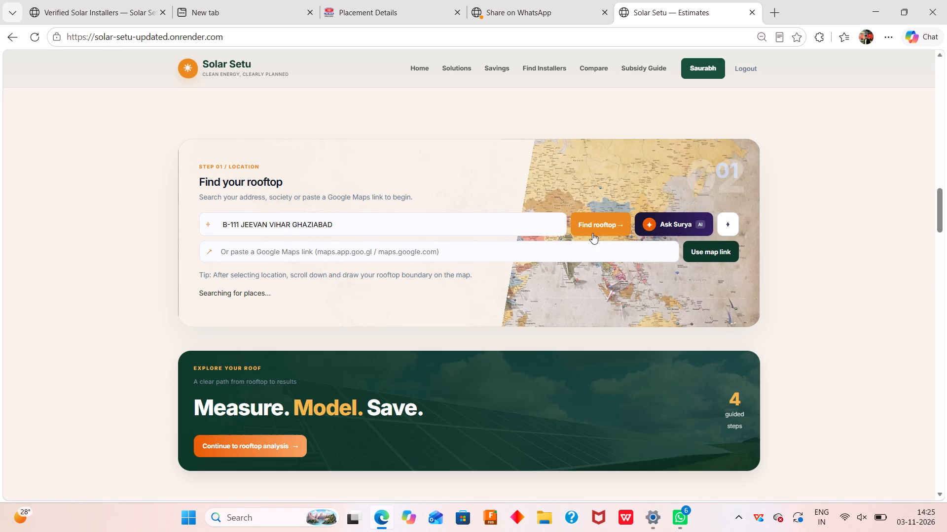
Replace the address in the Find your rooftop form with "SARVODYA HOSPITAL GHAZIABAD" and search for it.
left_click(502, 214)
left_click_drag(502, 214, 226, 249)
key("BackSpace")
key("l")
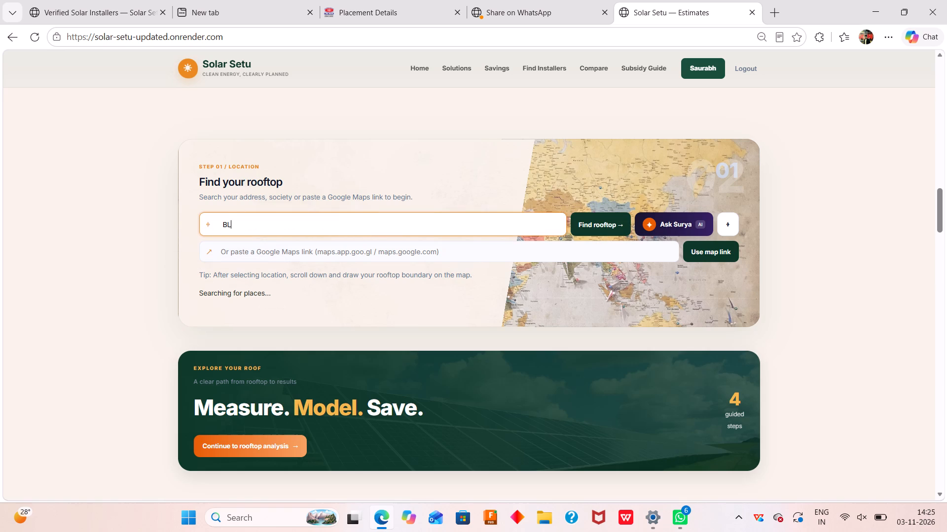
key("BackSpace")
key("BackSpace")
scroll(182, 282, "down", 2)
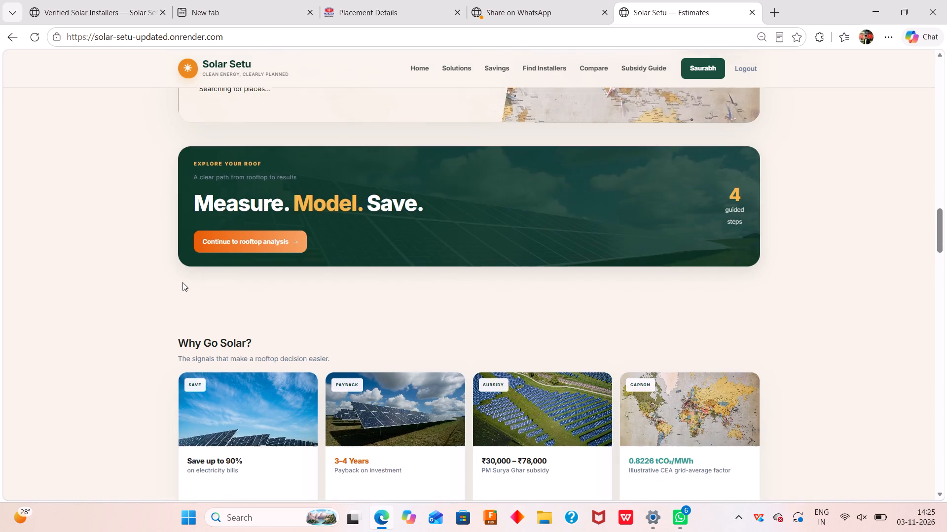
scroll(182, 282, "down", 2)
scroll(291, 161, "up", 5)
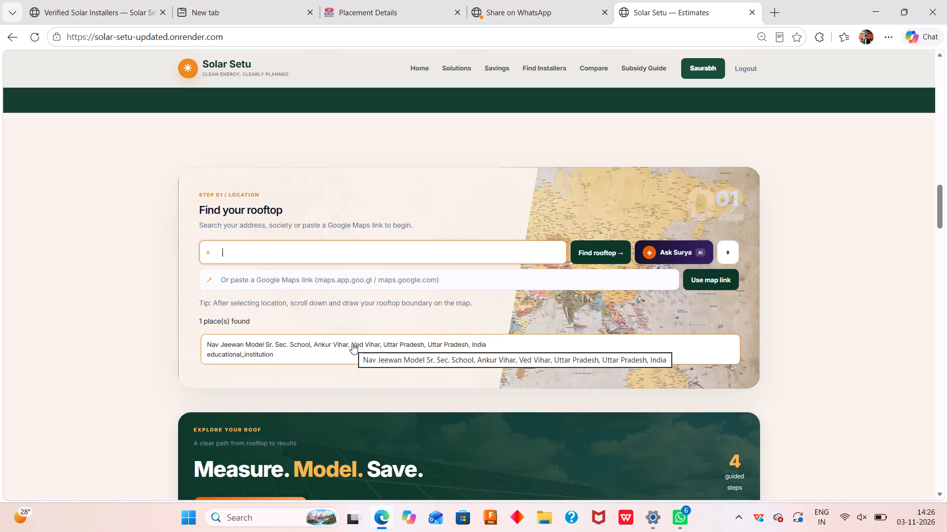
left_click(271, 255)
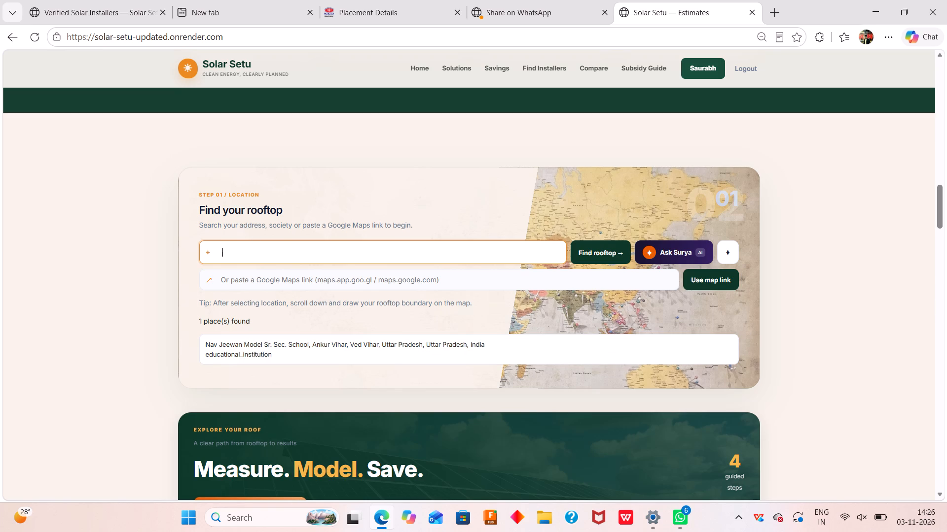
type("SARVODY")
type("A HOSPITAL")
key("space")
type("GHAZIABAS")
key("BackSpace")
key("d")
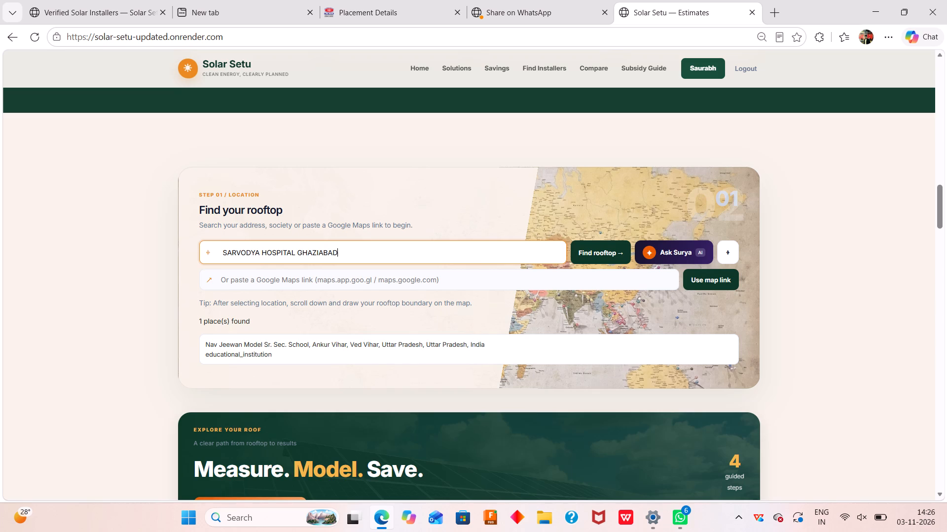
left_click(591, 263)
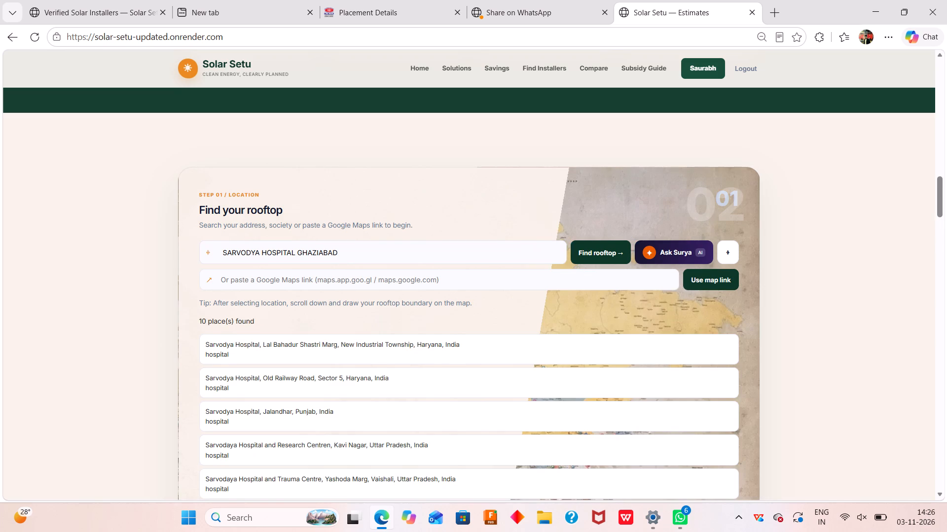
Choose Sarvodaya Hospital and Research Centren, Kavi Nagar, Uttar Pradesh as the location and find its rooftop on the analysis map.
scroll(445, 311, "down", 1)
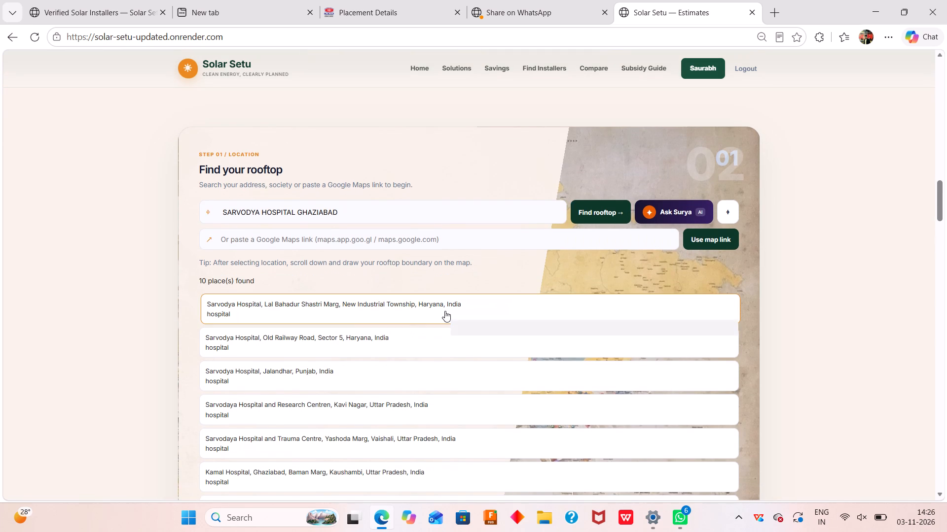
scroll(456, 285, "down", 1)
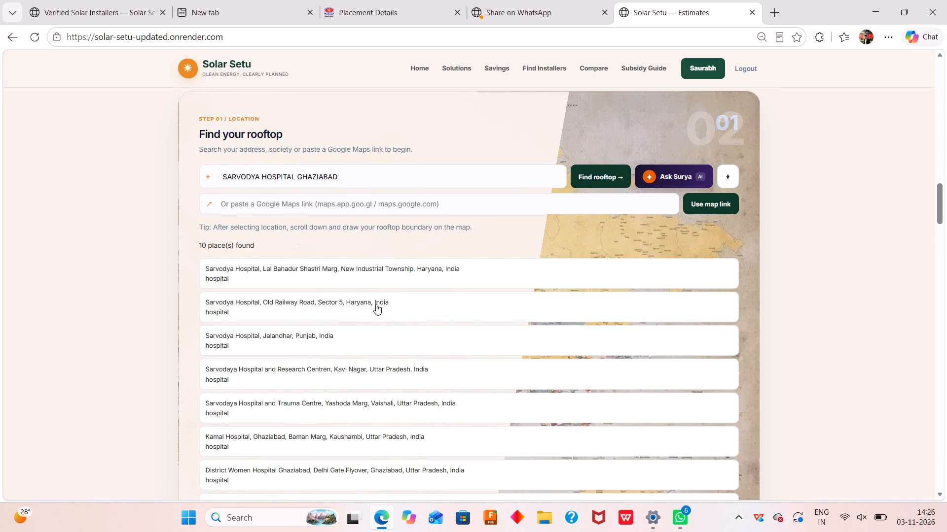
left_click(317, 368)
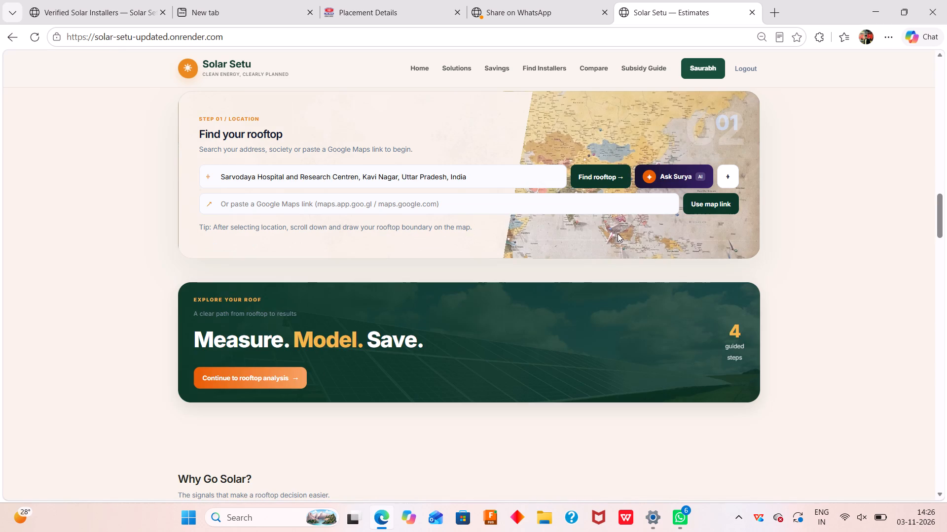
left_click(601, 185)
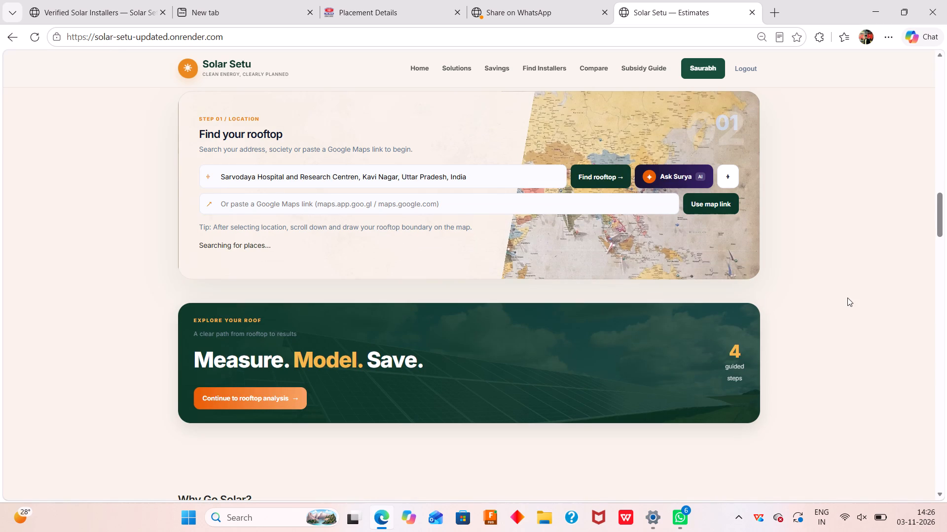
scroll(847, 298, "down", 7)
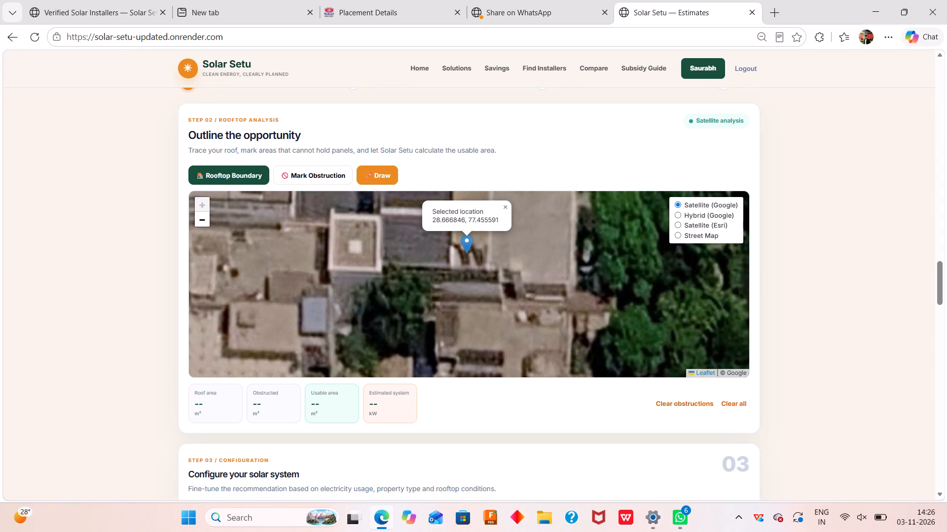
scroll(630, 438, "up", 1)
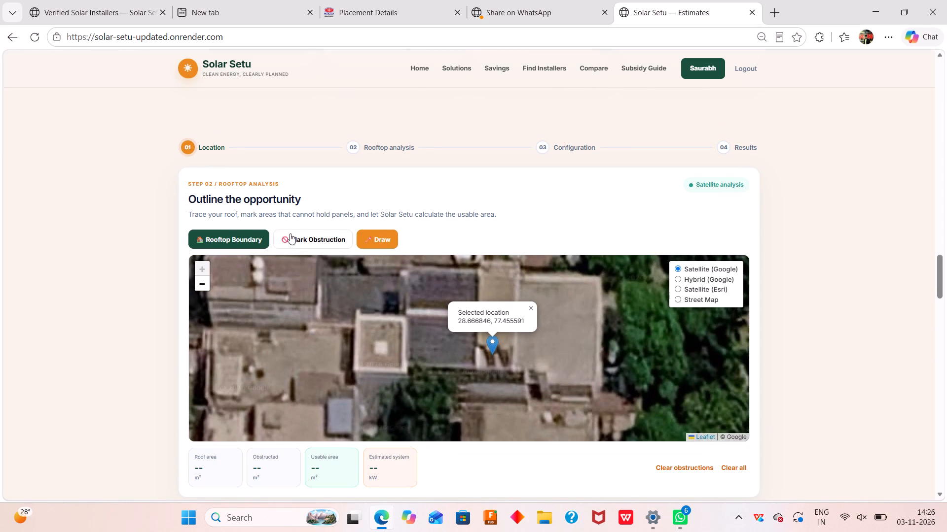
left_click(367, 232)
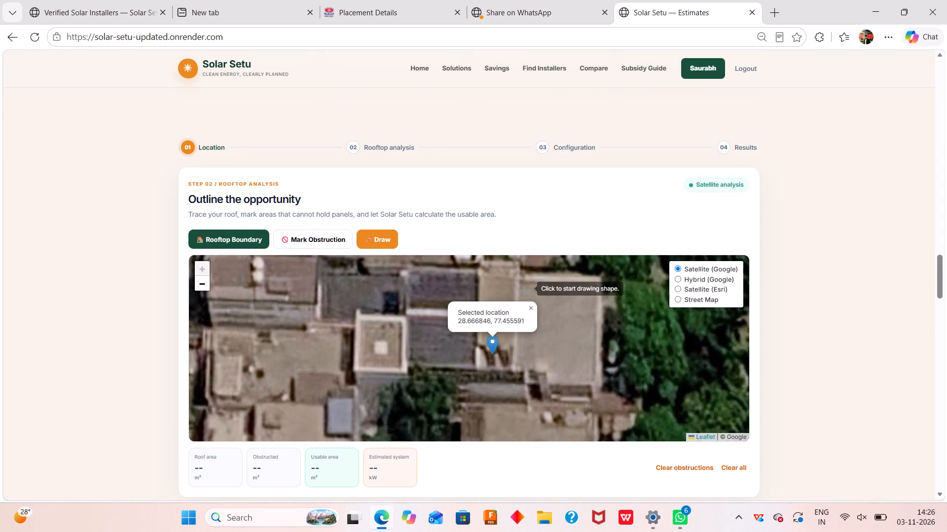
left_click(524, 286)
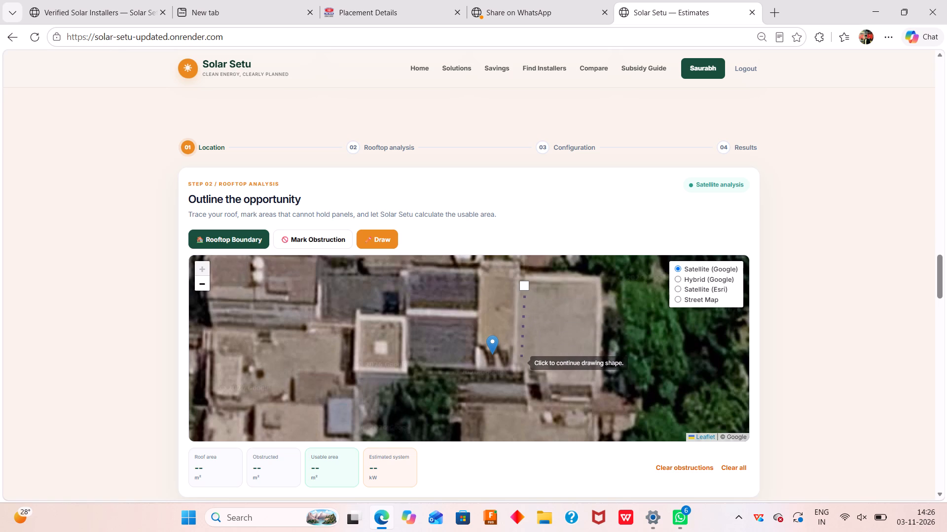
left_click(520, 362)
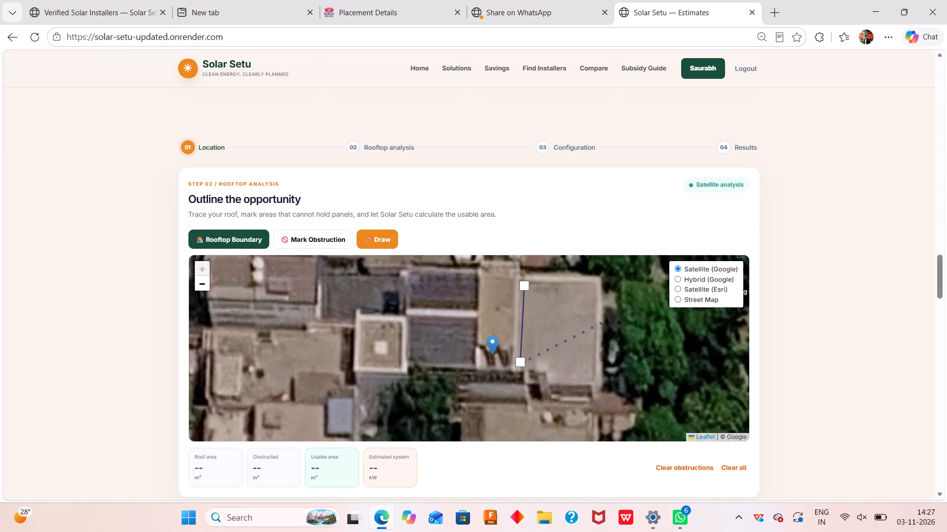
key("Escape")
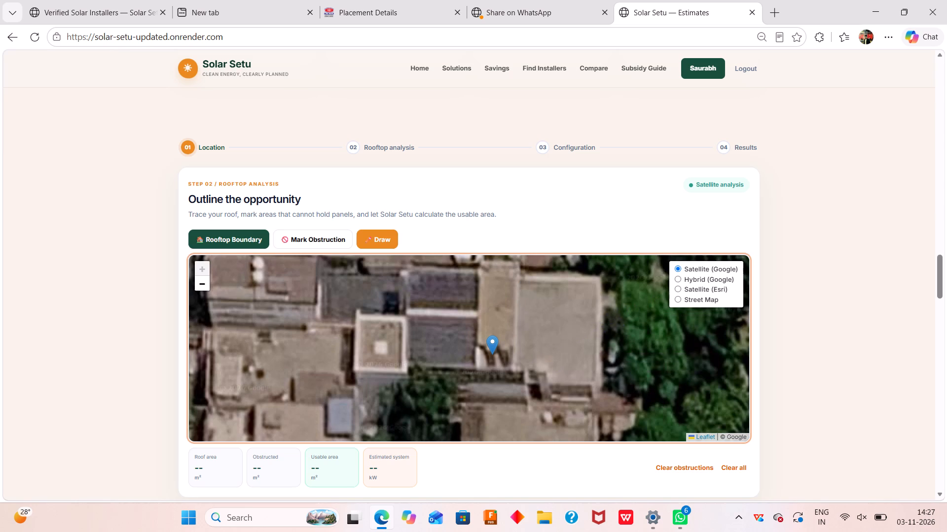
Compare the Hybrid (Google) and Satellite (Esri) map layers around the hospital, ending on Hybrid (Google).
left_click(679, 280)
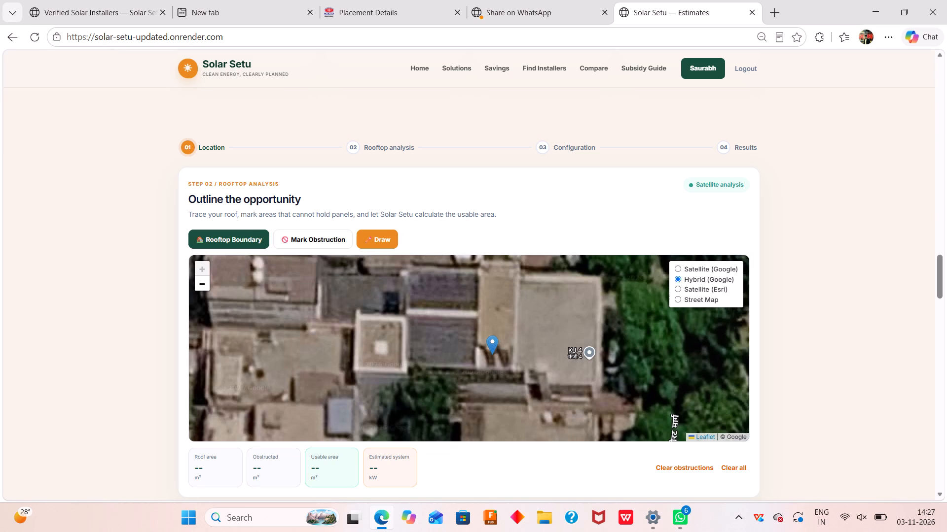
left_click(681, 293)
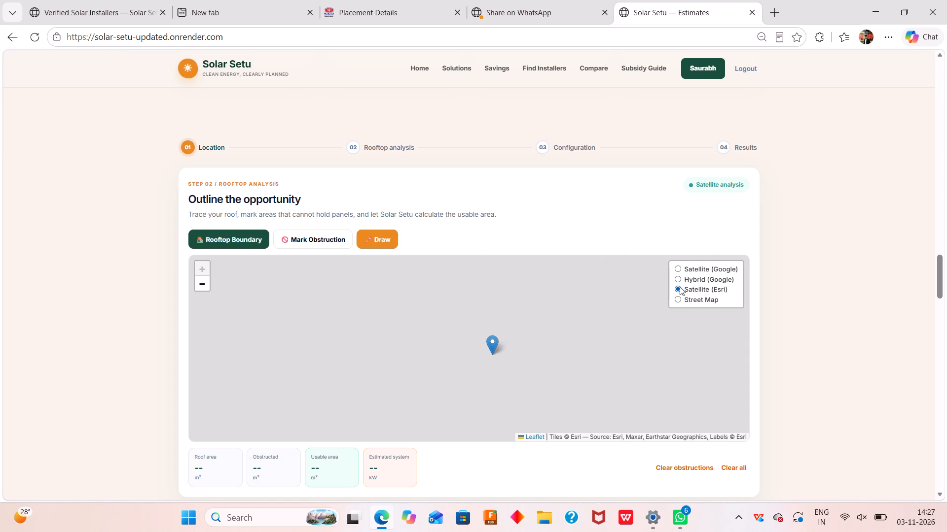
left_click(676, 281)
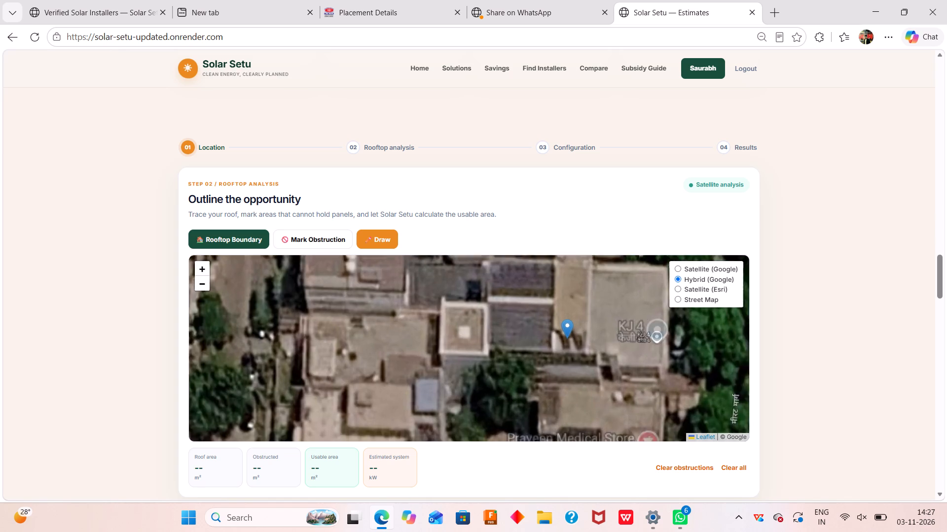
Start drawing the hospital's rooftop boundary and switch the map layer to Street Map.
left_click(364, 247)
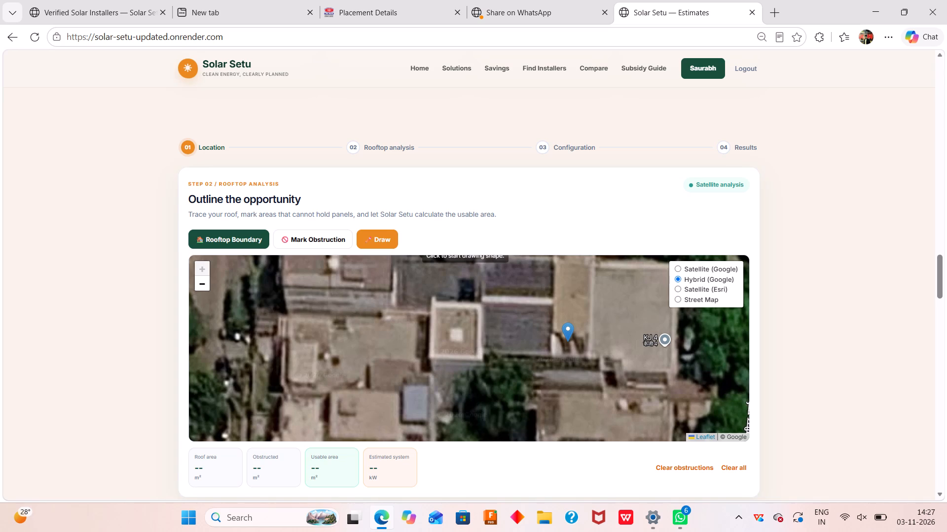
key("Right")
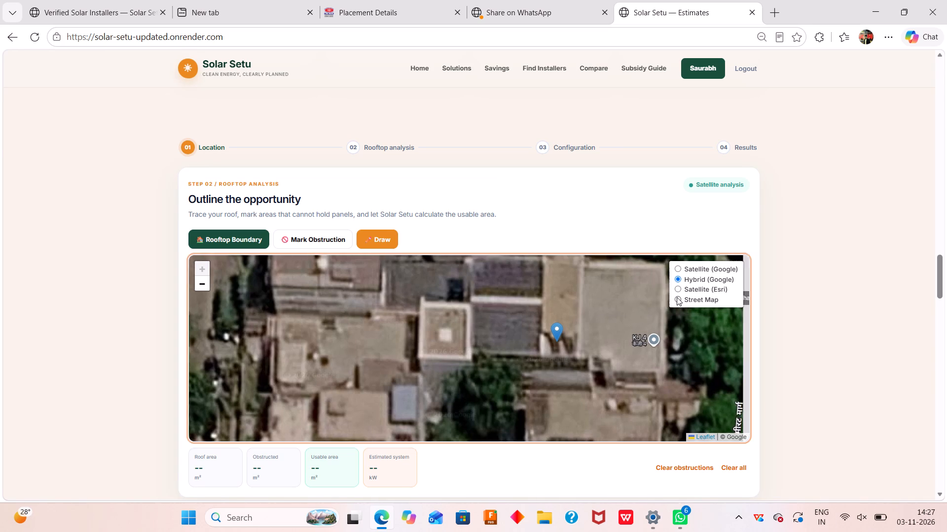
left_click(677, 297)
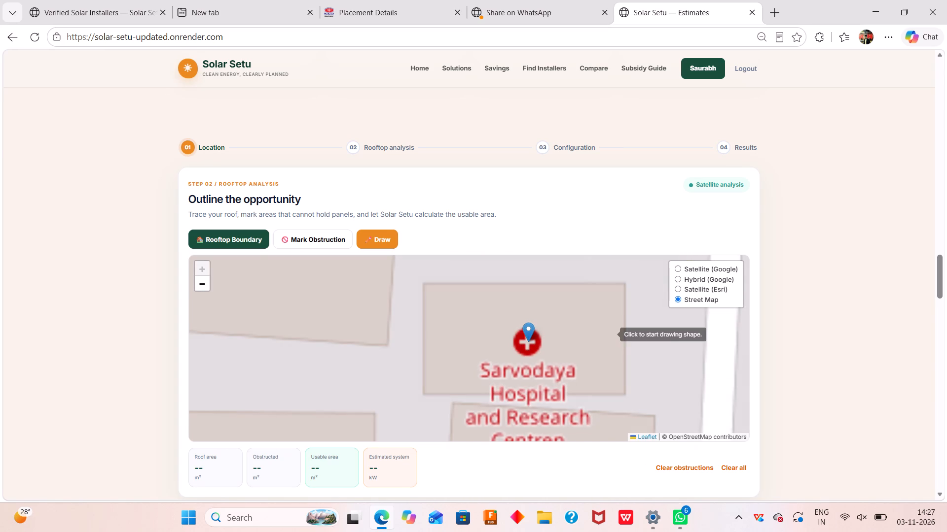
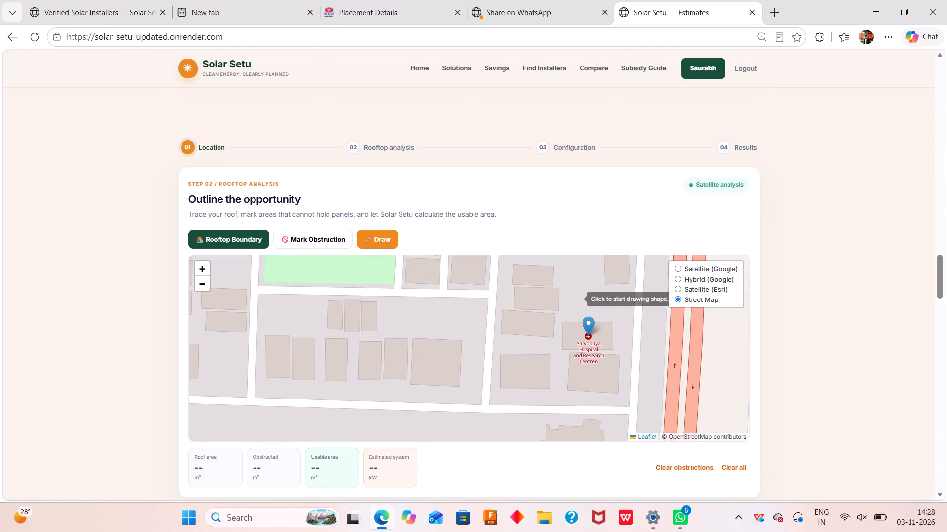
Switch the map to Satellite (Google) and trace a four-corner rooftop boundary of about 97 m² just east of the hospital marker.
left_click(679, 269)
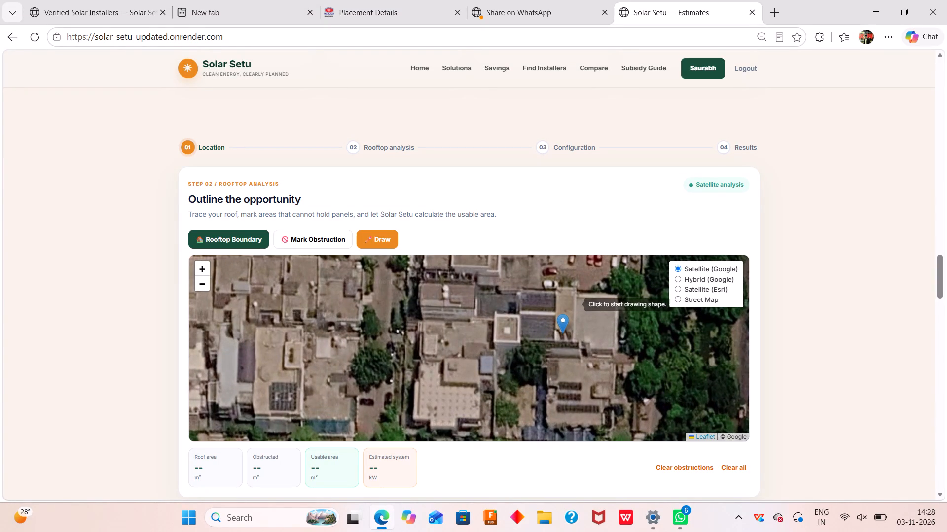
left_click(577, 299)
left_click(578, 335)
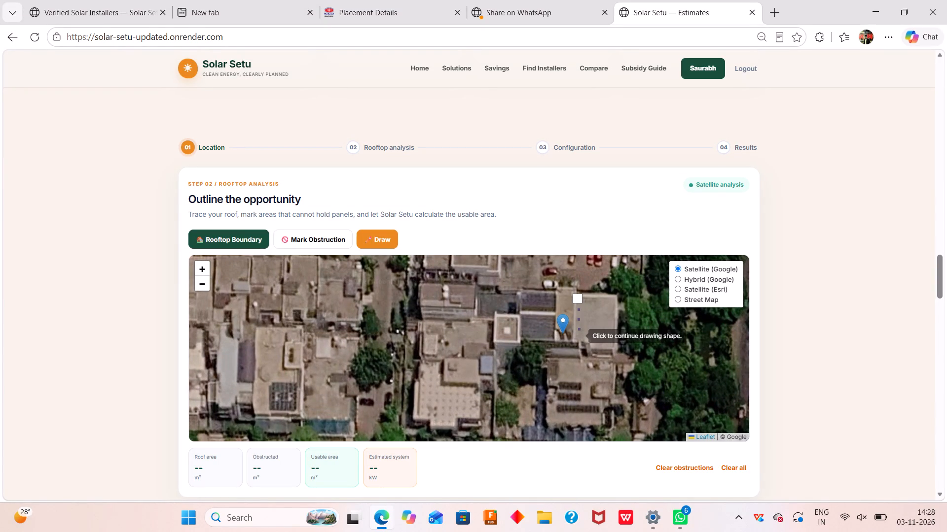
left_click(616, 337)
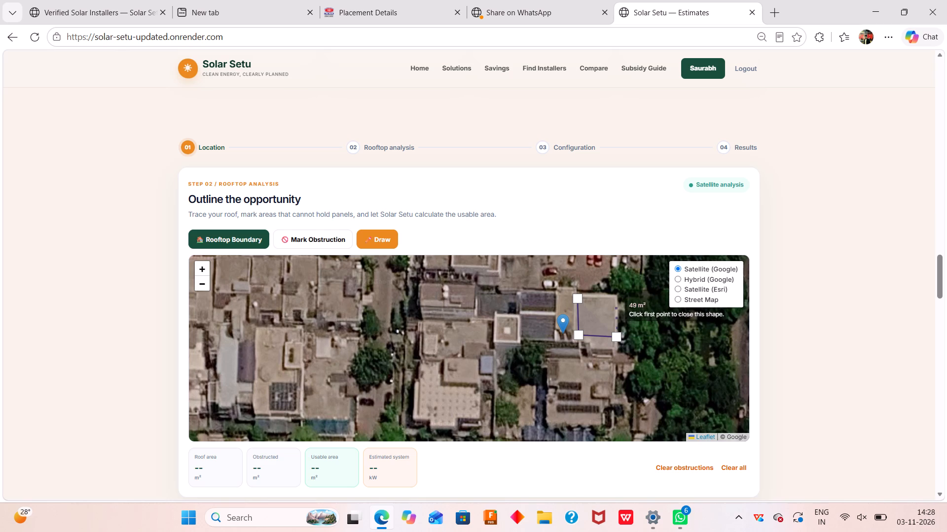
left_click(615, 300)
left_click(580, 299)
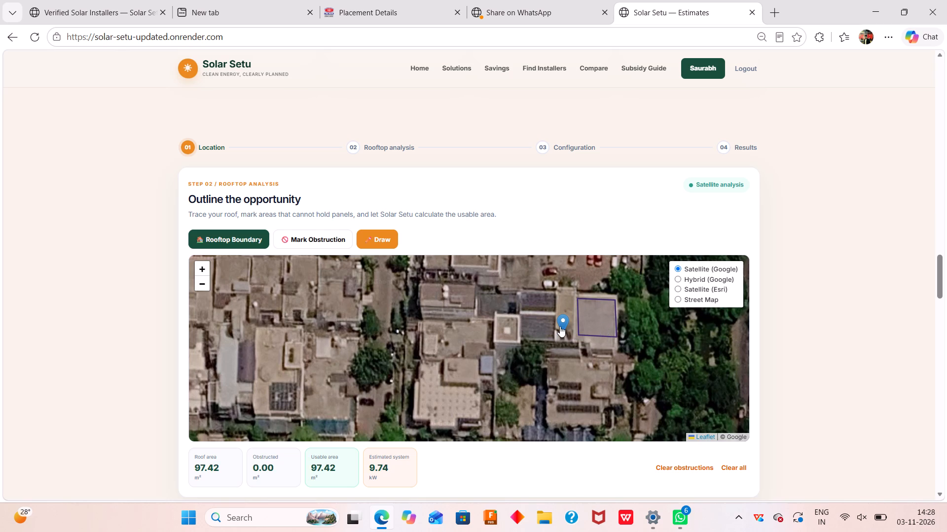
Mark a four-corner obstruction of about 9 m² inside the traced rooftop boundary.
left_click(321, 230)
left_click(364, 232)
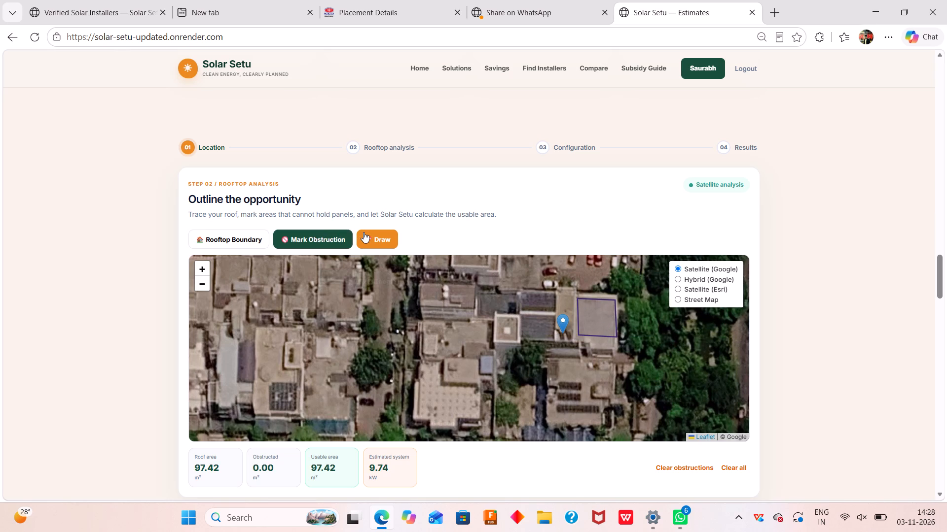
left_click(592, 309)
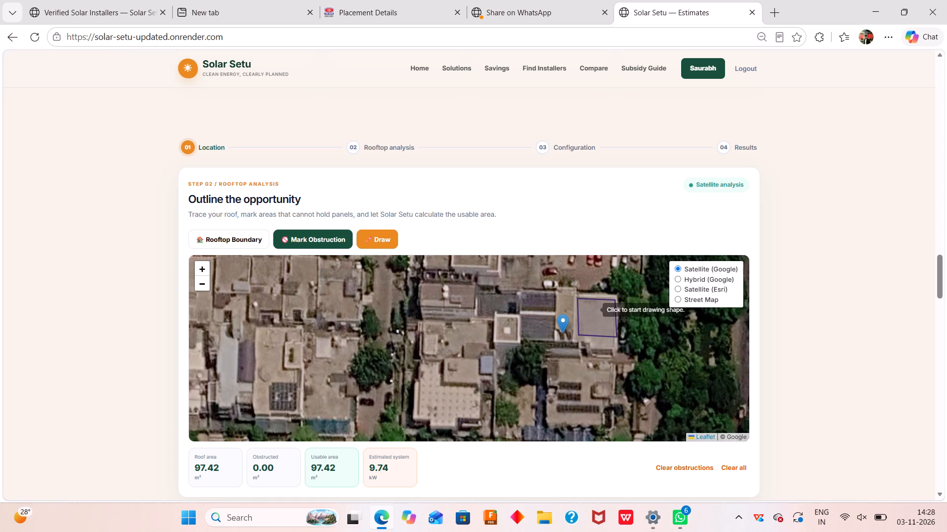
left_click(592, 320)
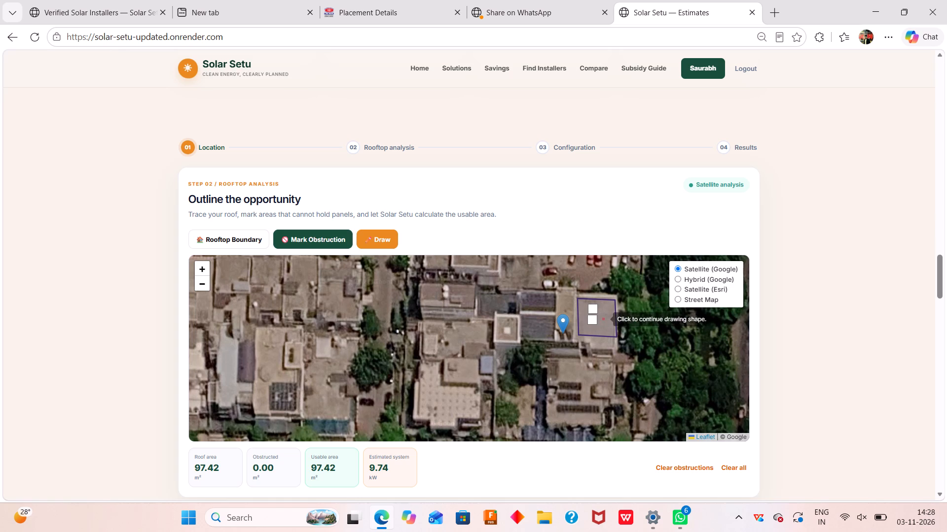
left_click(603, 318)
left_click(605, 307)
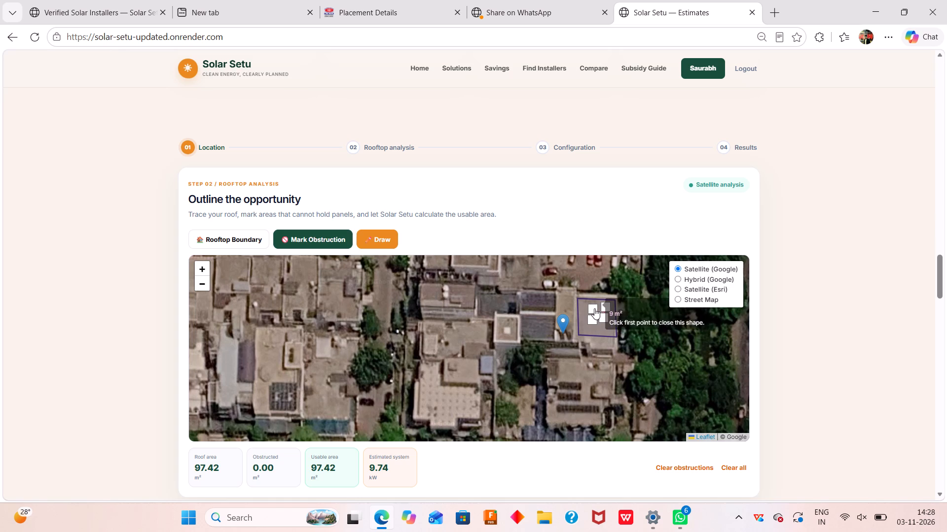
left_click(594, 308)
Set the average monthly electricity bill to ₹2000 and the property type to Shop / office / commercial.
scroll(813, 328, "down", 1)
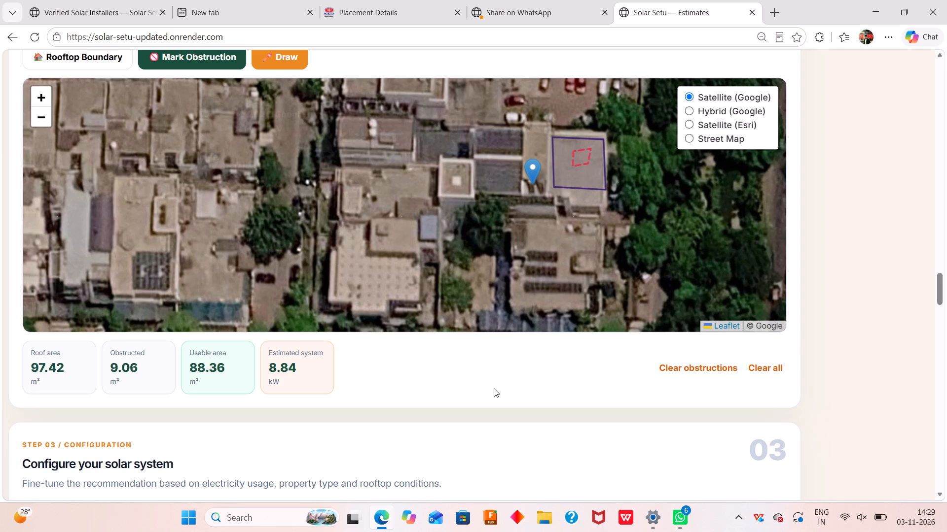
scroll(512, 366, "down", 3)
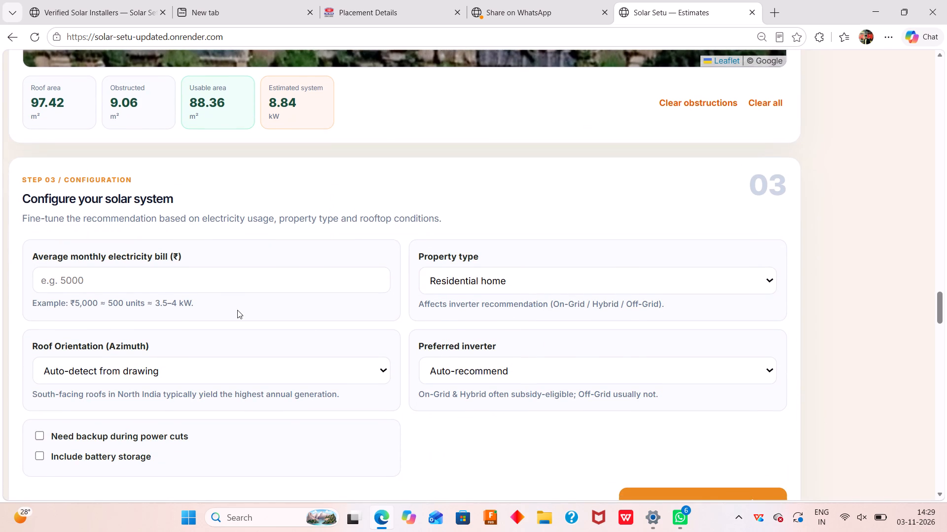
left_click(227, 281)
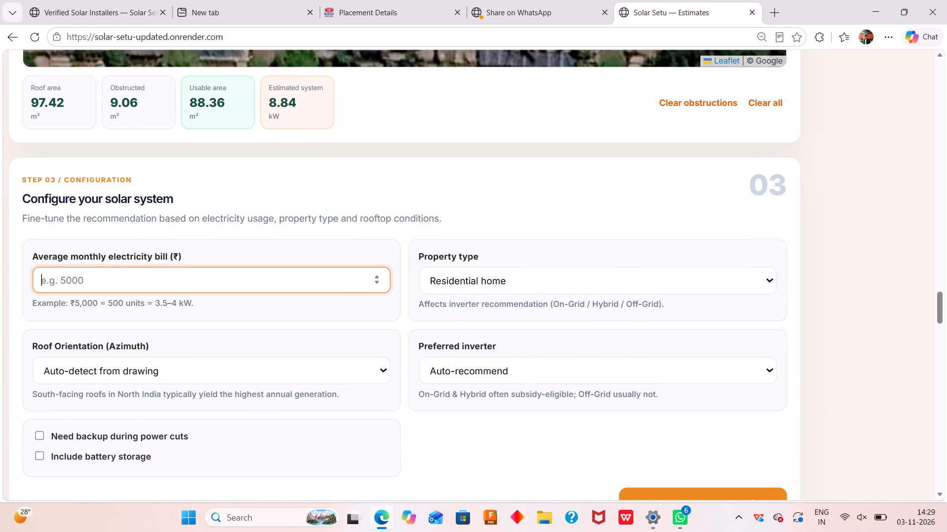
key("2")
type("000")
left_click(484, 282)
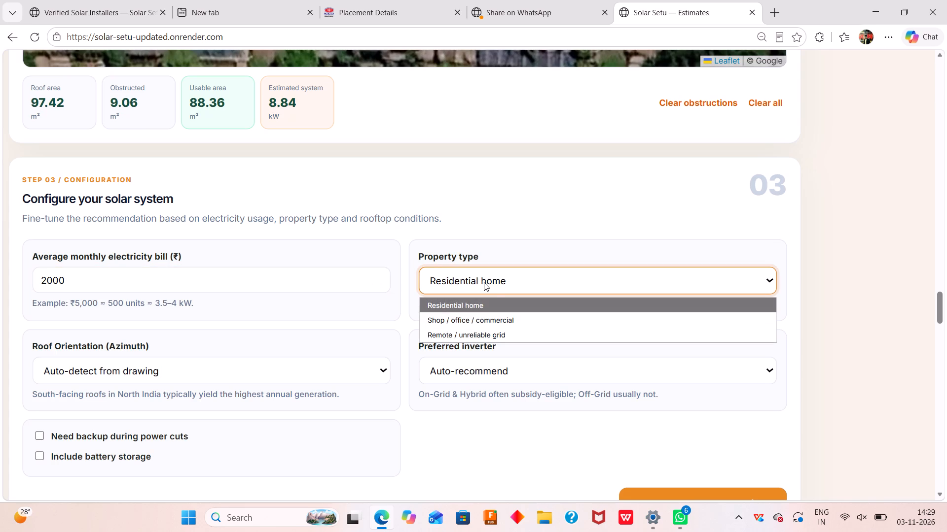
left_click(504, 315)
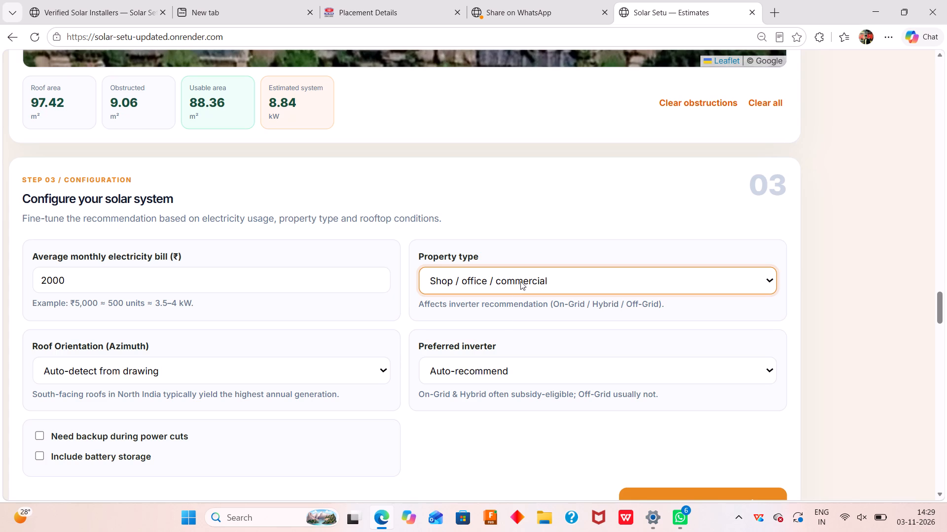
Request backup during power cuts with battery storage, an essential load of 3 kW and a required backup duration of 24 hours.
scroll(559, 224, "up", 6)
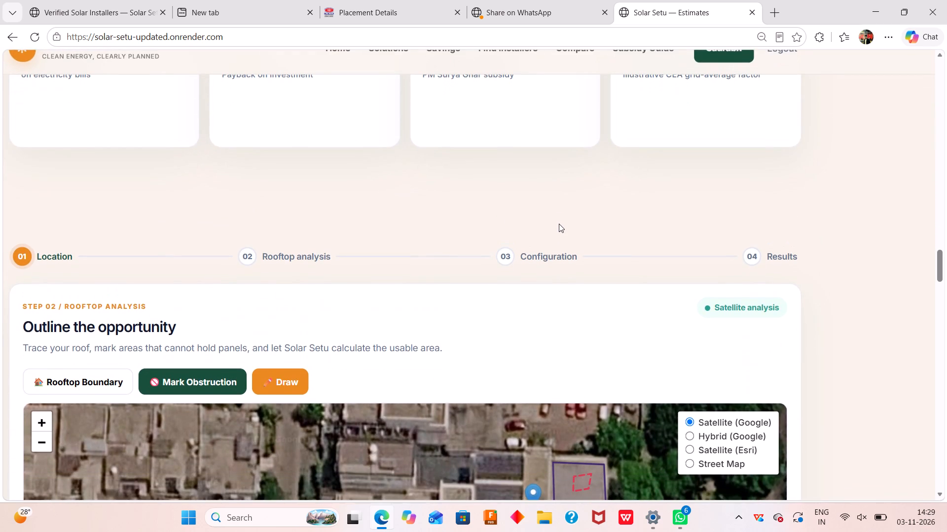
scroll(559, 224, "up", 2)
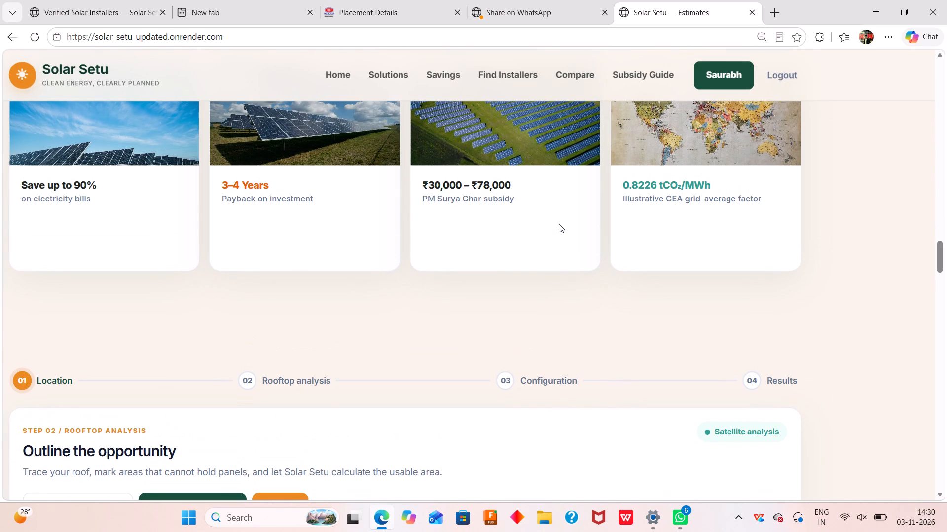
scroll(559, 224, "down", 6)
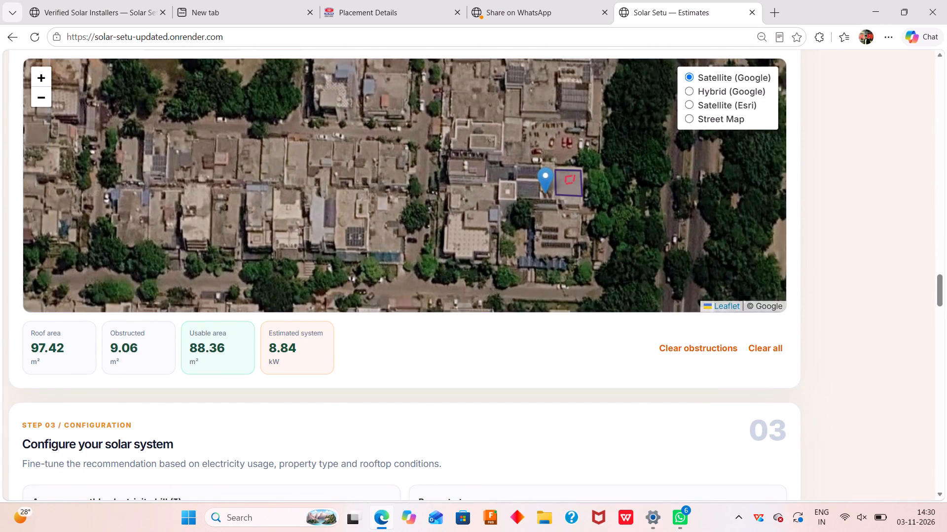
scroll(431, 414, "down", 2)
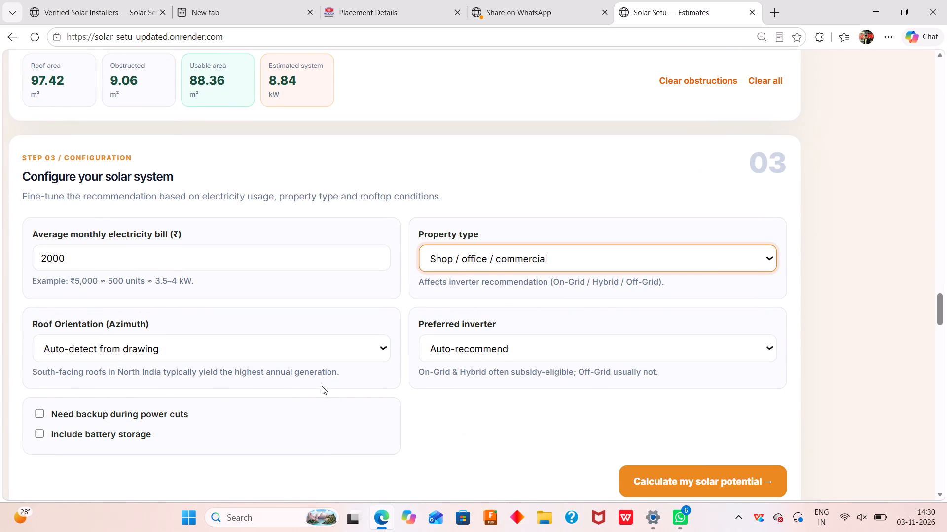
left_click(40, 408)
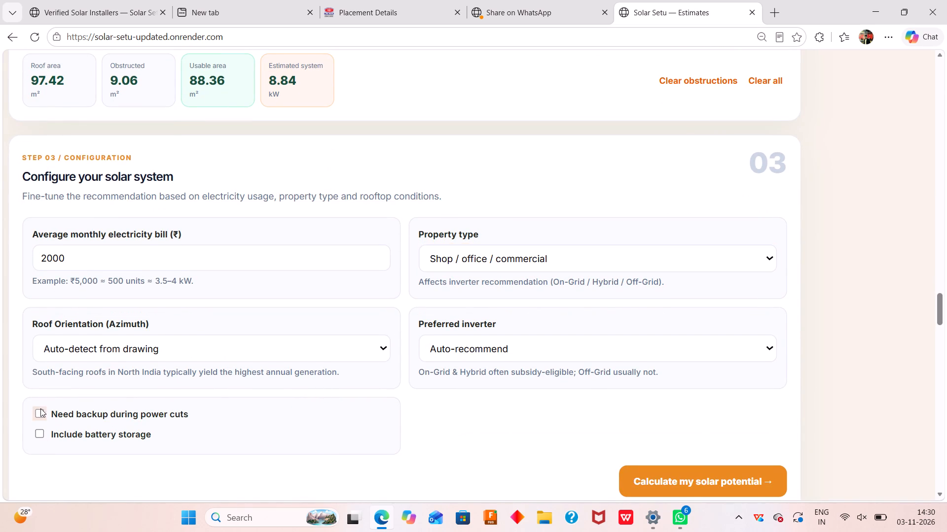
scroll(40, 408, "down", 2)
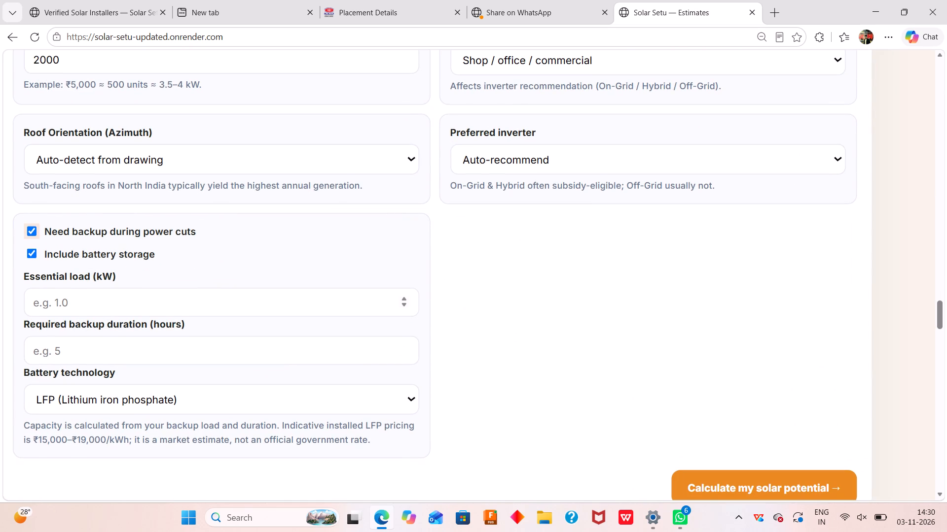
left_click(103, 308)
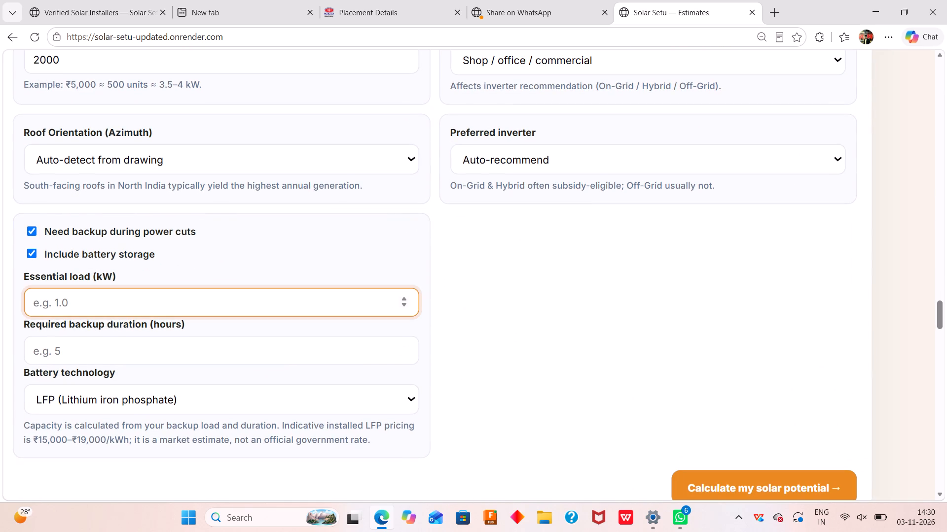
key("3")
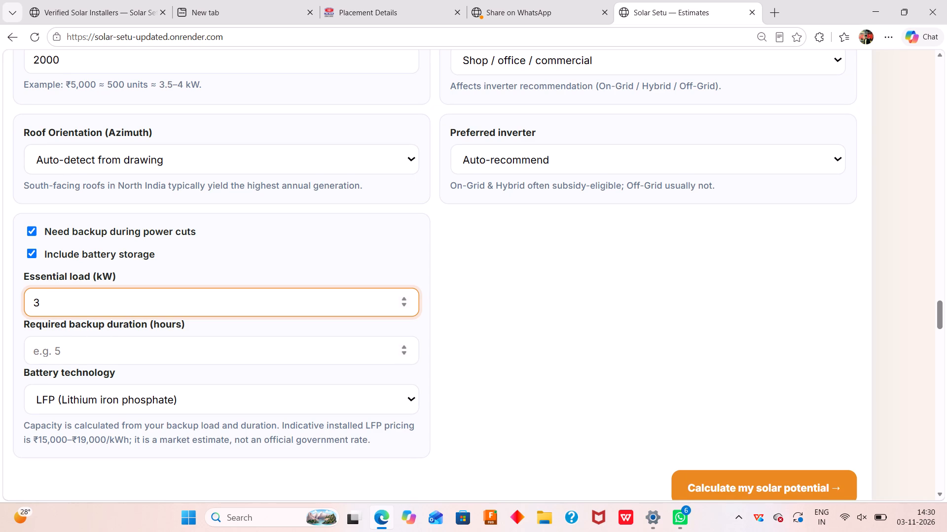
left_click(67, 348)
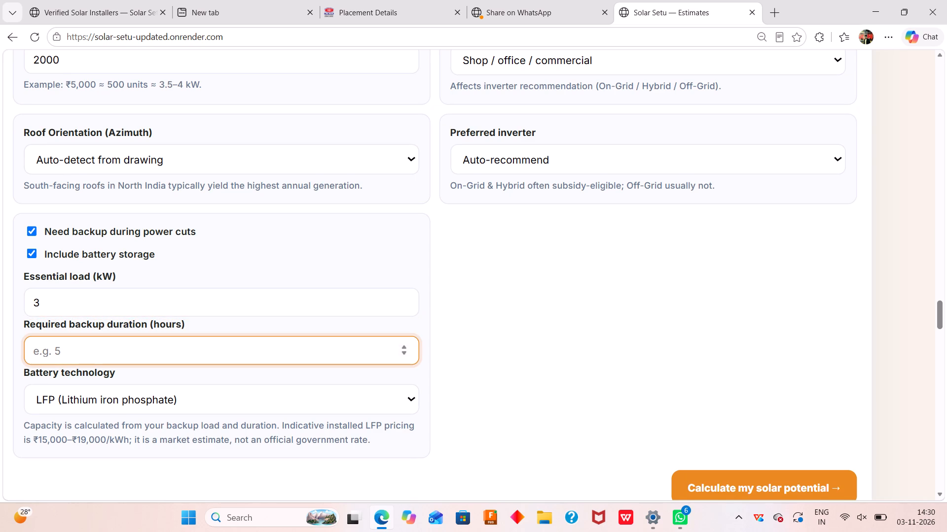
key("2")
key("3")
key("BackSpace")
key("4")
Calculate the solar potential for the configured rooftop system.
scroll(138, 399, "down", 1)
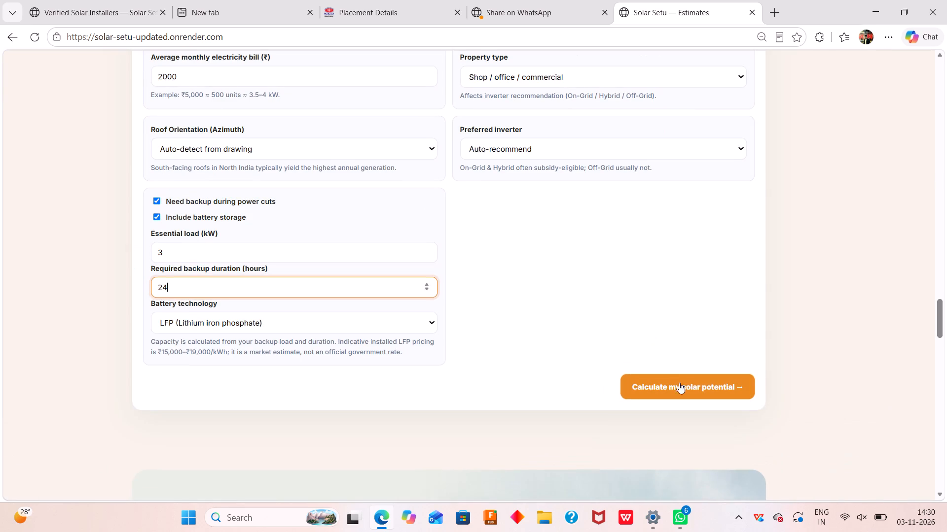
left_click(678, 377)
scroll(701, 274, "down", 1)
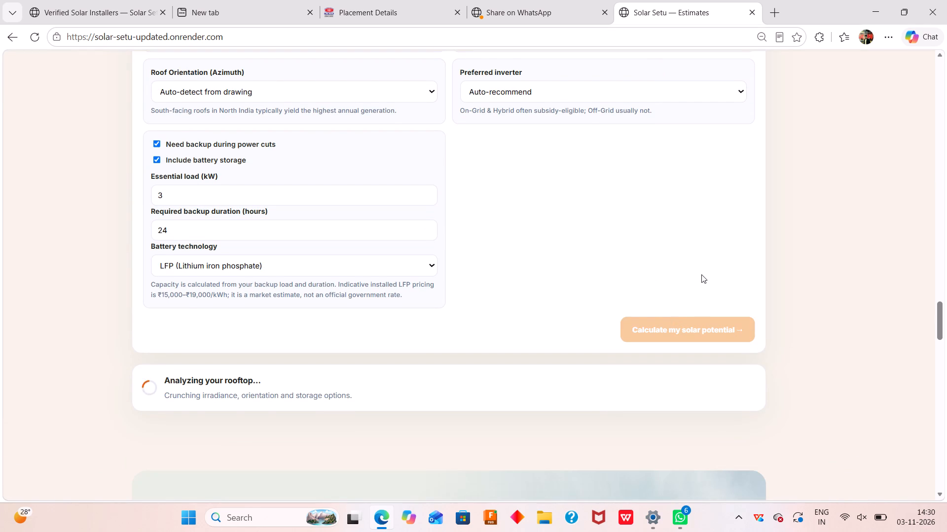
scroll(653, 205, "up", 2)
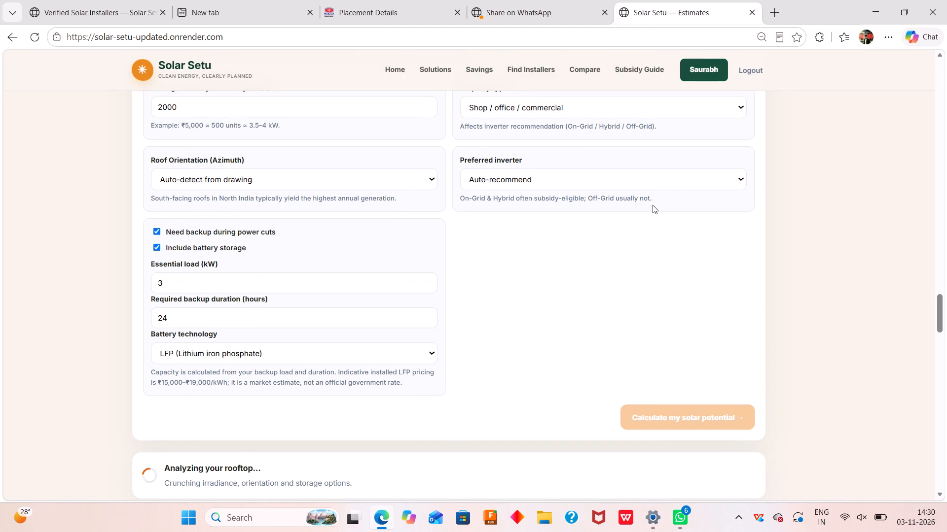
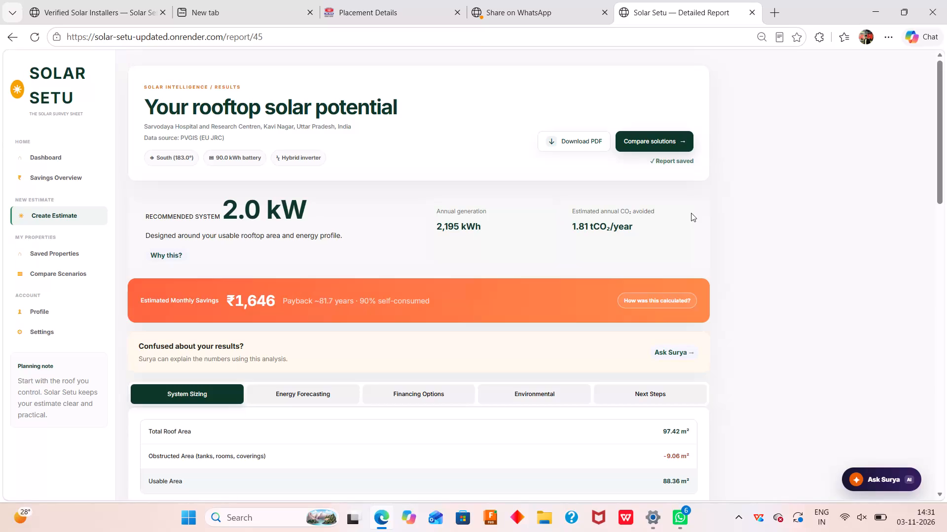
Review the report's system sizing details, covering roof areas, bill-based sizing, generation, savings, payback and the recommended system type.
scroll(691, 213, "down", 2)
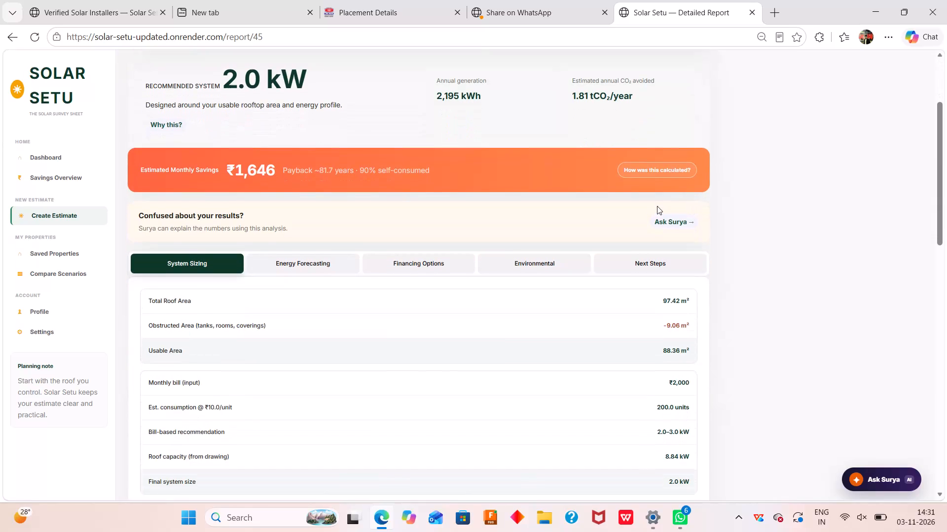
scroll(657, 206, "down", 1)
scroll(690, 297, "down", 2)
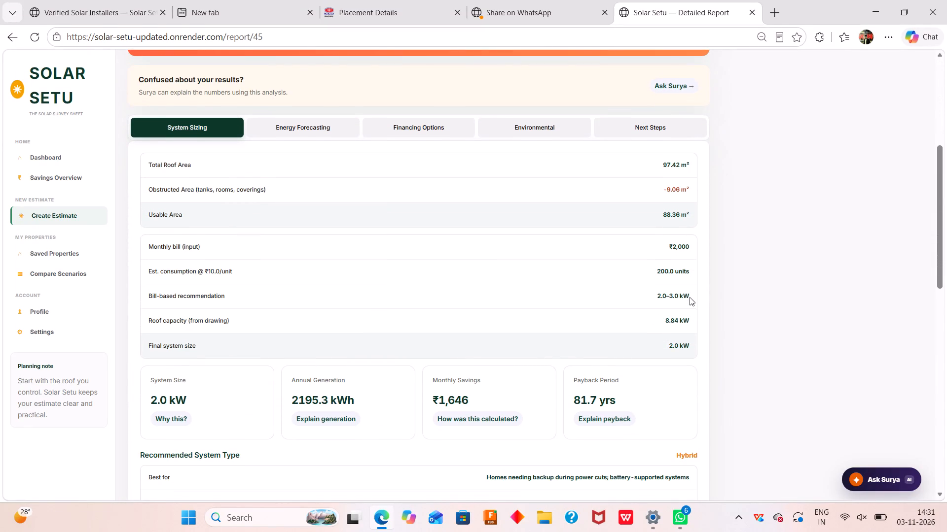
scroll(690, 297, "down", 2)
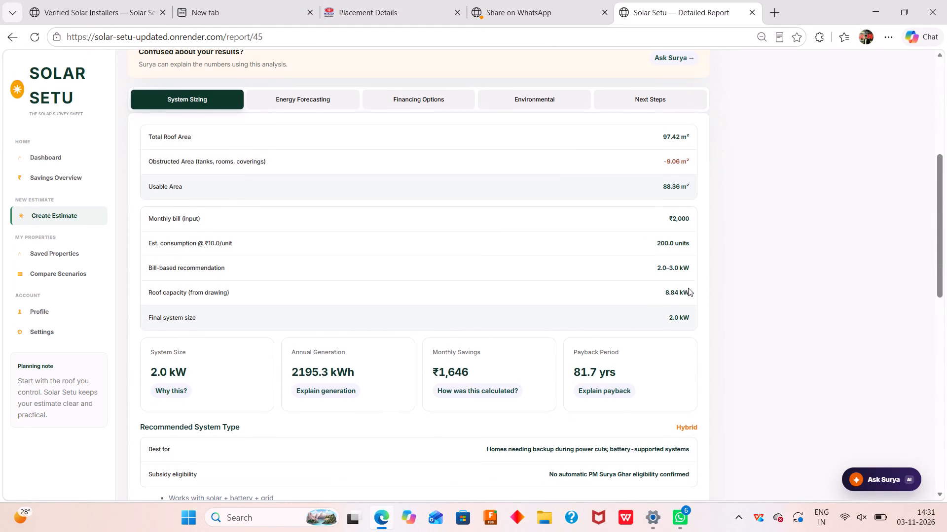
scroll(688, 288, "down", 2)
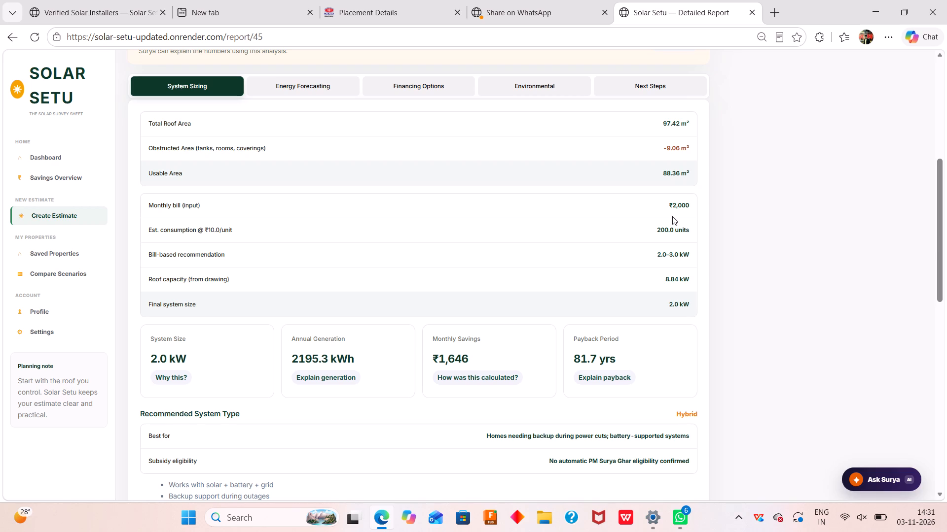
scroll(659, 212, "up", 1)
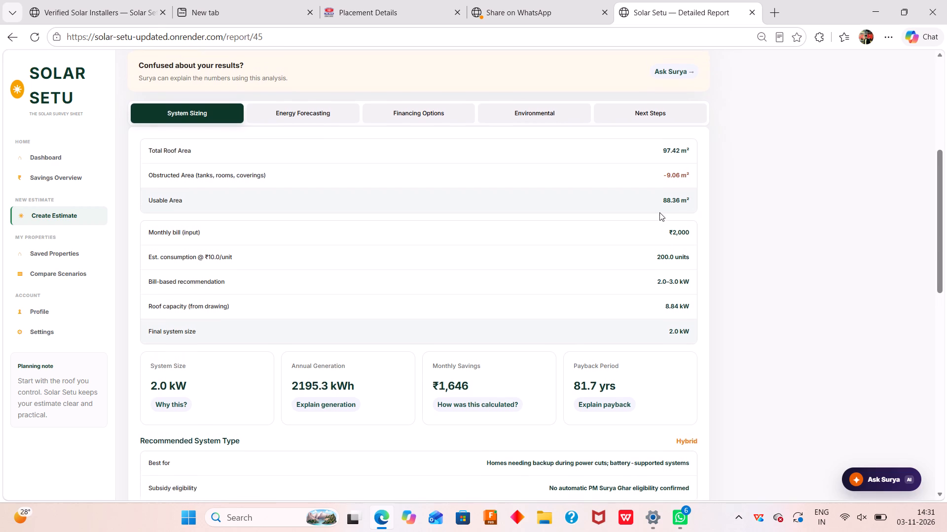
scroll(659, 212, "up", 1)
scroll(659, 212, "down", 1)
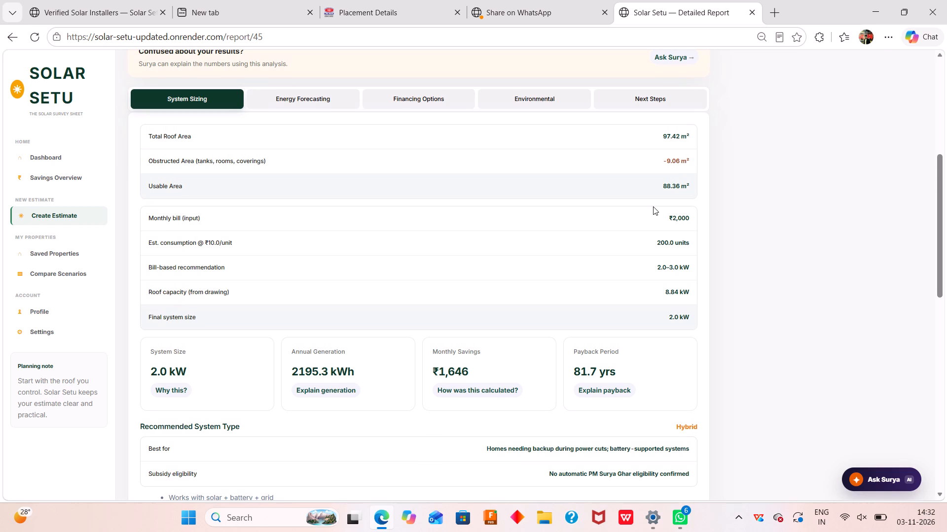
scroll(653, 206, "down", 1)
scroll(653, 206, "up", 1)
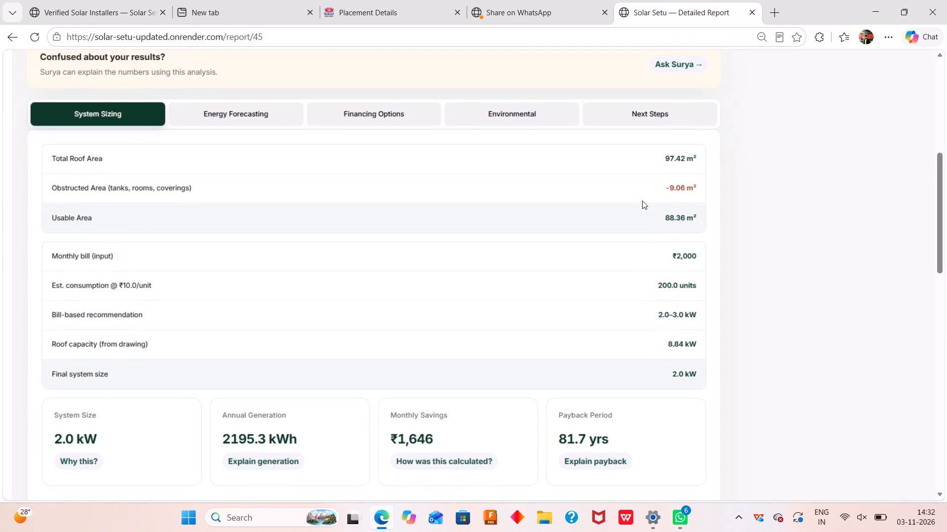
scroll(642, 200, "down", 1)
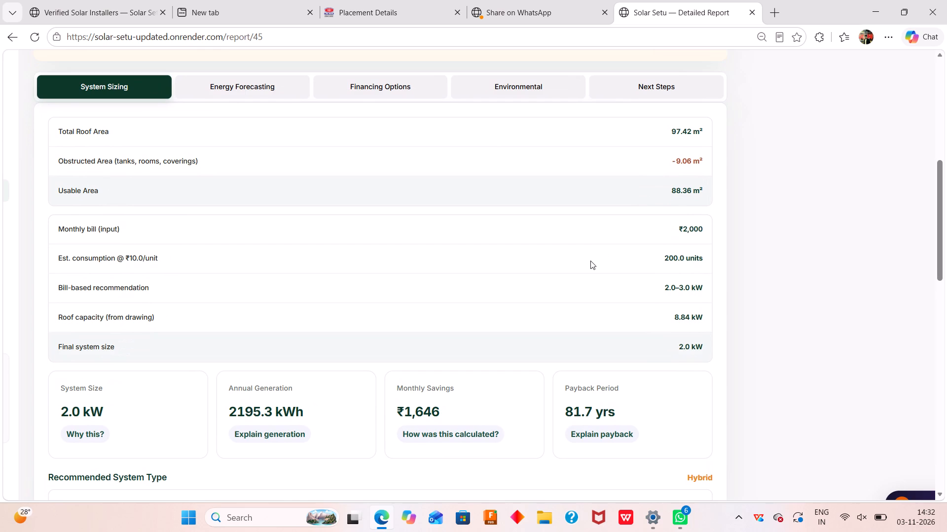
scroll(590, 261, "down", 1)
scroll(385, 366, "down", 1)
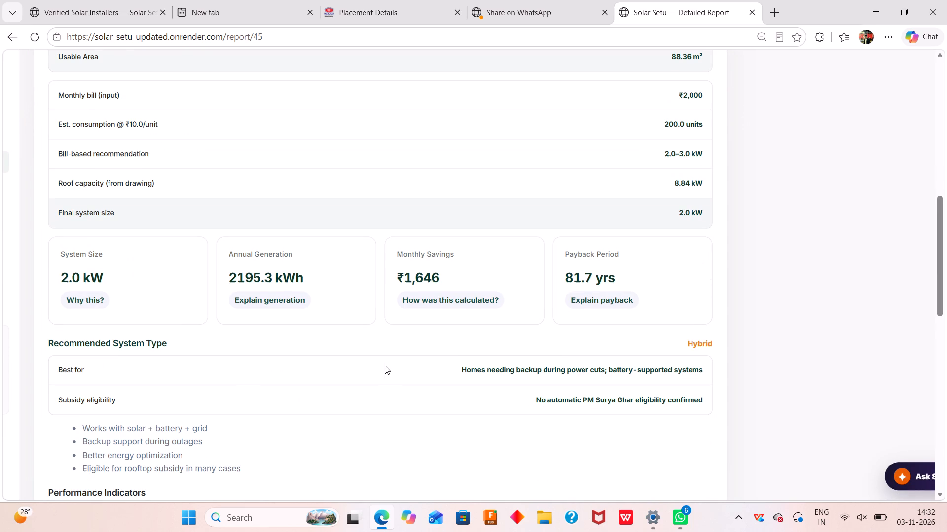
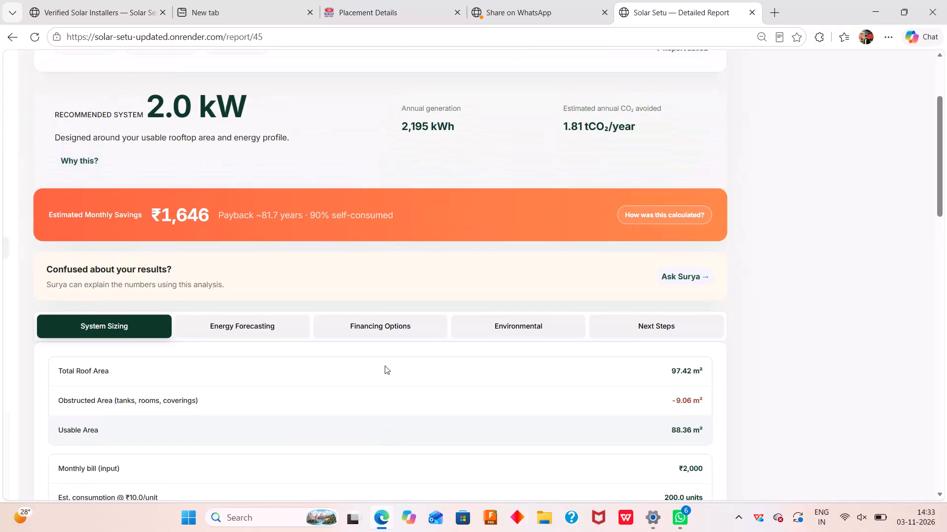
Open the report's financing options and review the financial summary, covering system and battery costs, subsidies, net investment and 25-year savings.
scroll(385, 366, "up", 1)
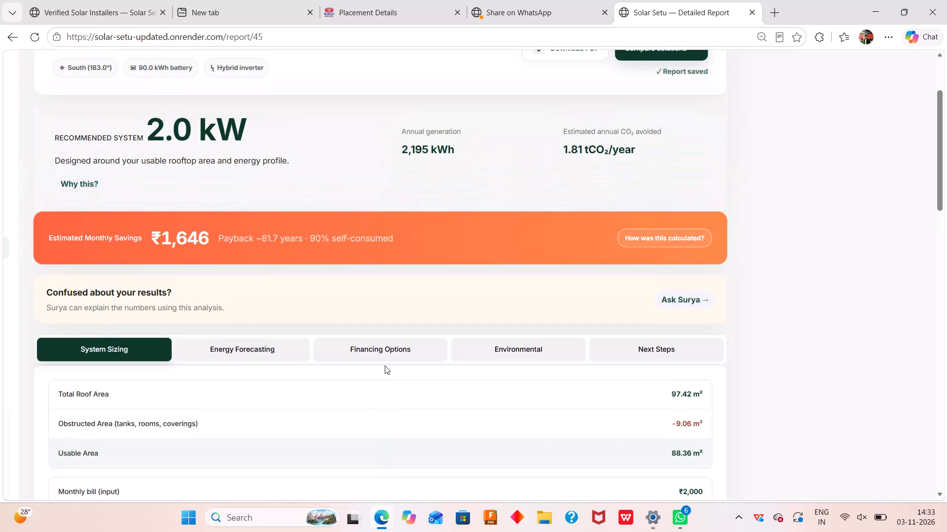
scroll(385, 366, "up", 1)
scroll(365, 334, "down", 1)
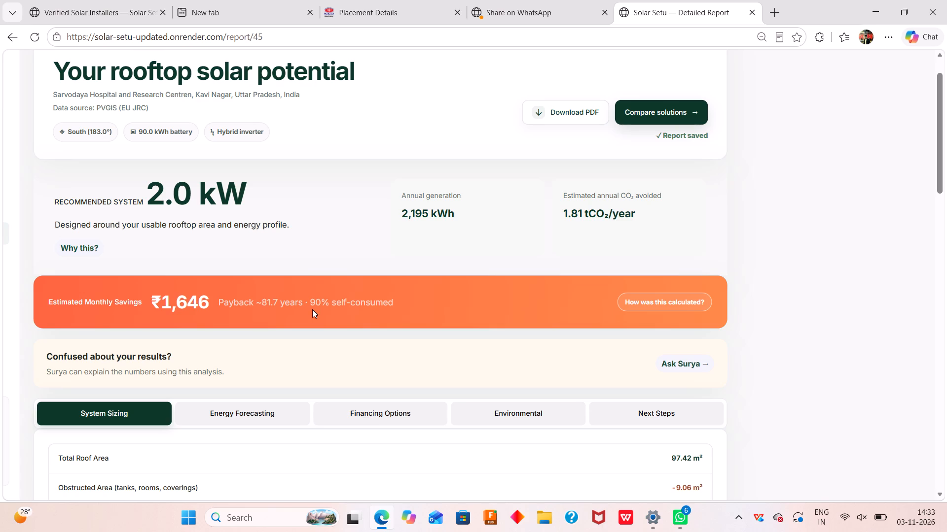
scroll(312, 309, "down", 4)
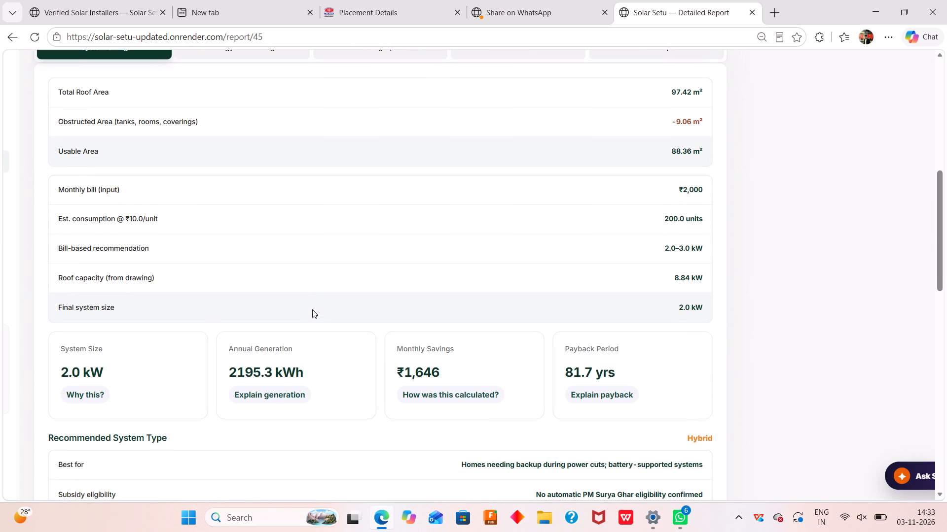
scroll(312, 309, "up", 3)
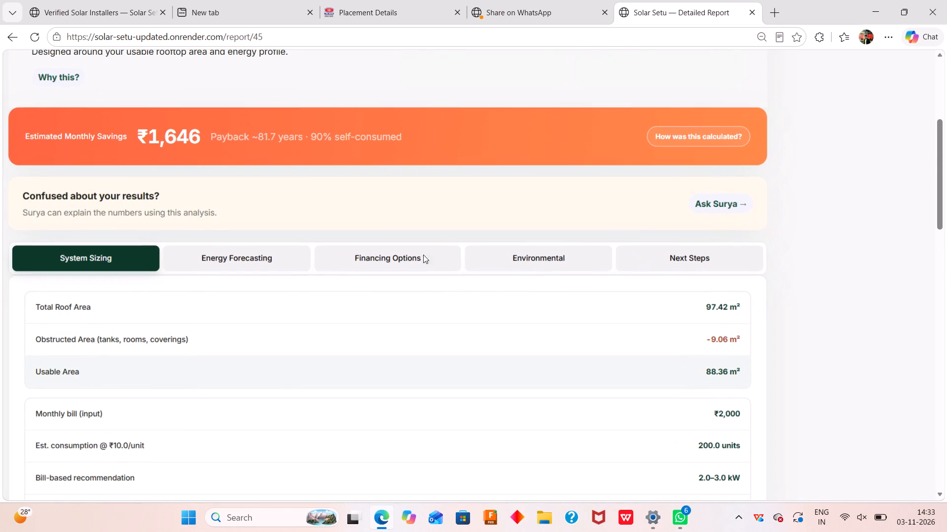
left_click(423, 256)
scroll(515, 273, "down", 2)
scroll(641, 323, "down", 1)
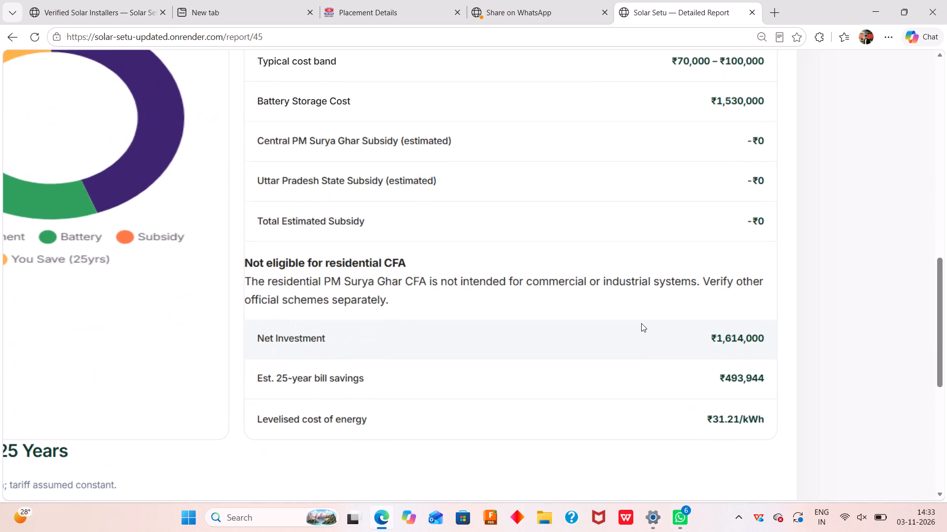
scroll(641, 323, "down", 2)
scroll(641, 323, "up", 2)
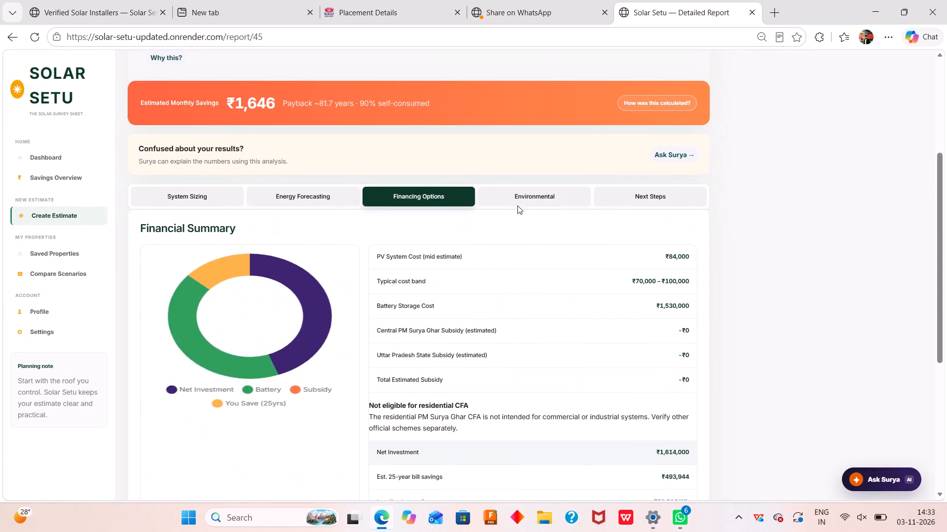
Open the solar solutions comparison from the report and examine the ranked provider options, including their planning estimates and specifications.
scroll(511, 190, "up", 4)
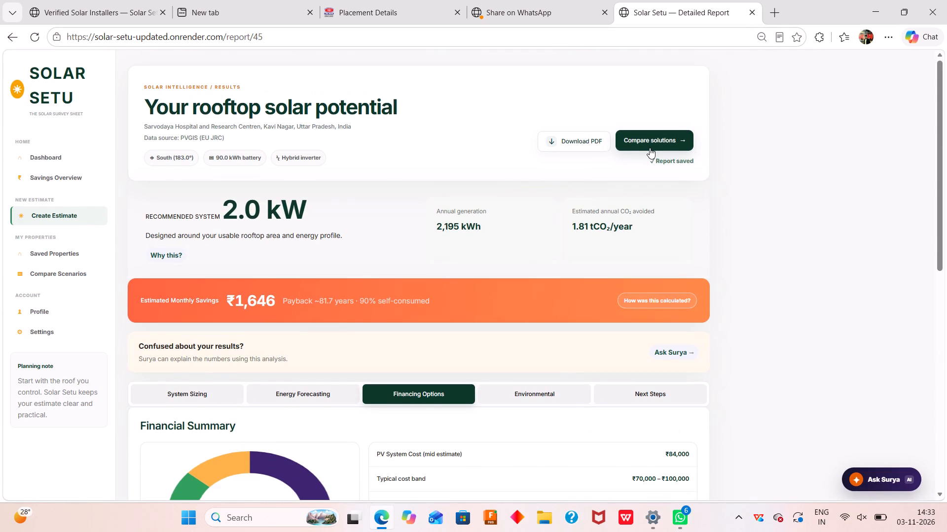
left_click(650, 148)
scroll(647, 150, "up", 2)
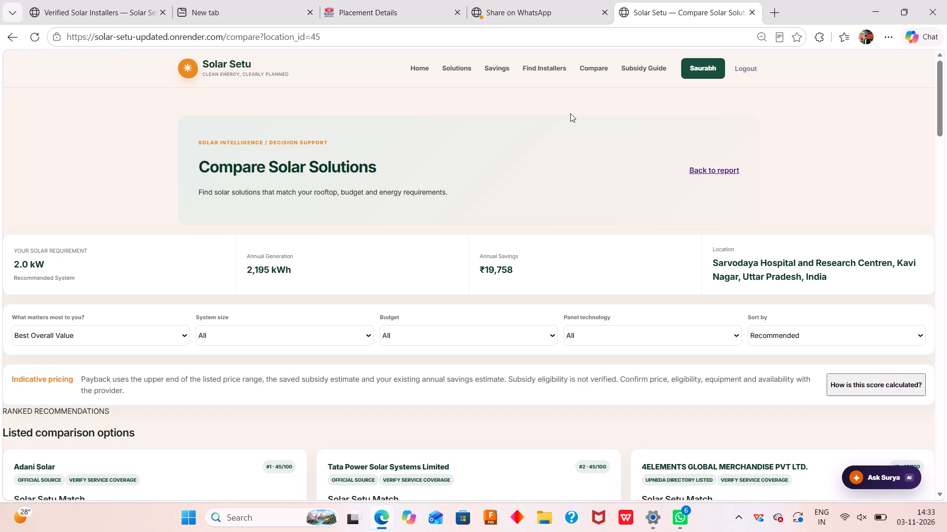
scroll(519, 115, "down", 1)
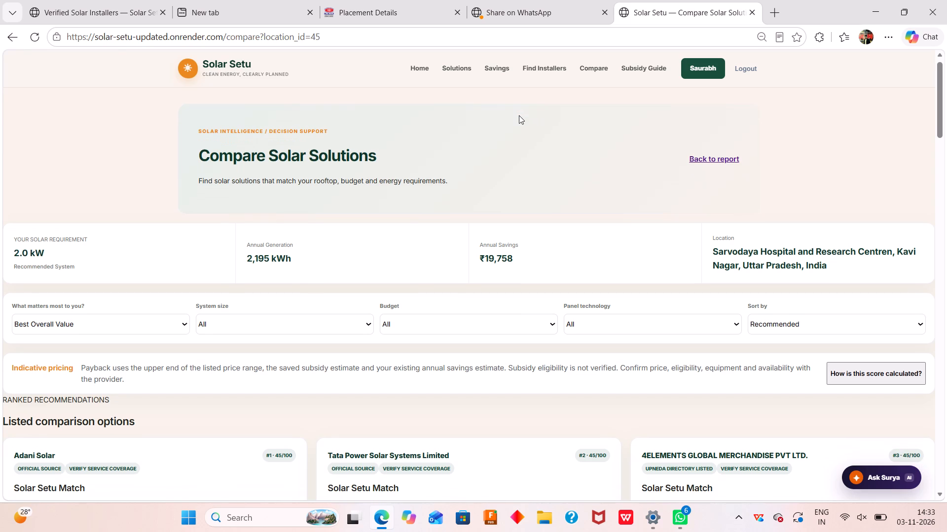
scroll(464, 134, "down", 2)
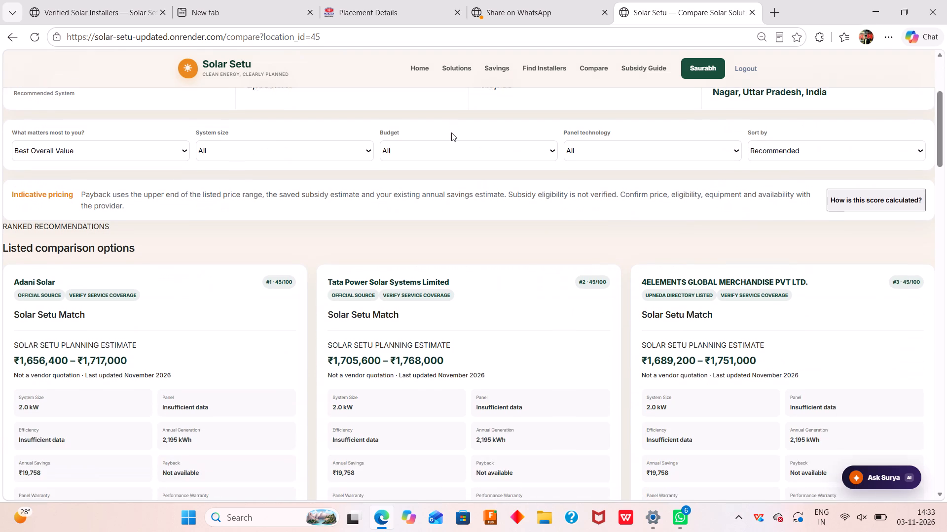
scroll(451, 133, "down", 1)
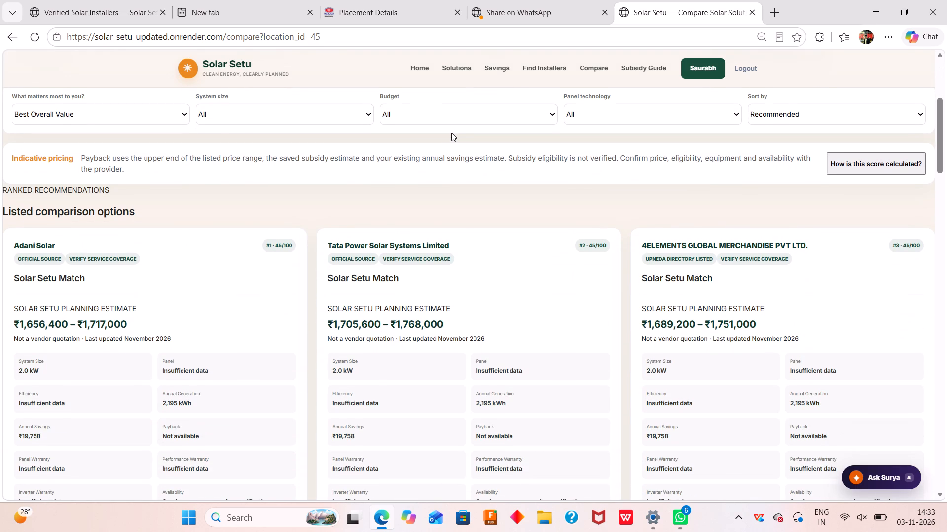
scroll(451, 133, "down", 1)
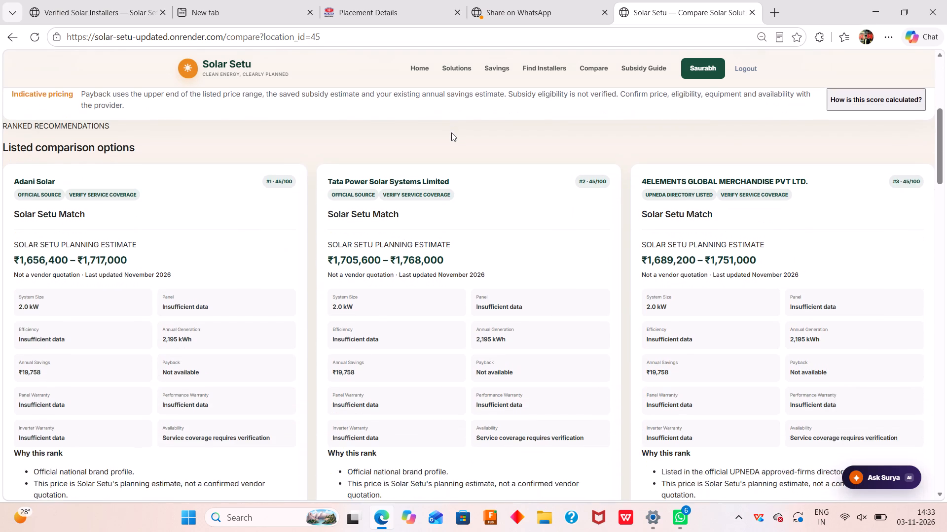
View the Adani Solar installer details from the ranked options, including its company overview, and return to the comparison.
scroll(451, 133, "down", 1)
left_click(275, 477)
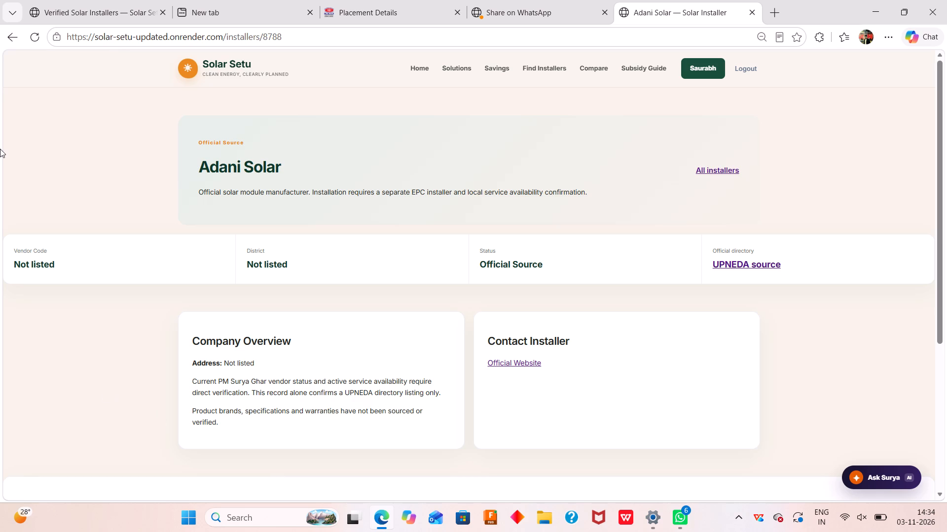
left_click(22, 35)
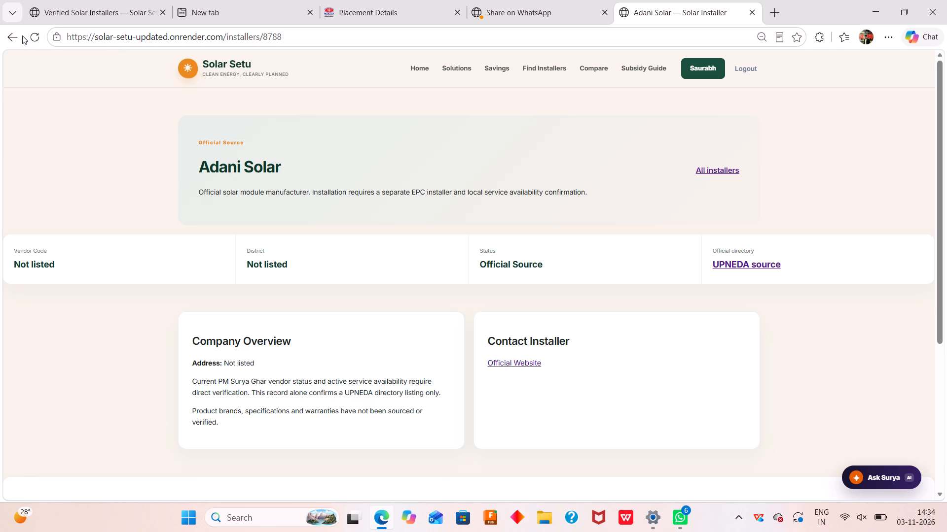
left_click(18, 36)
Look through the further ranked options and open the AADI TECHNOLOGIES PRIVATE LIMITED details to review its company overview and contact options.
scroll(419, 184, "down", 1)
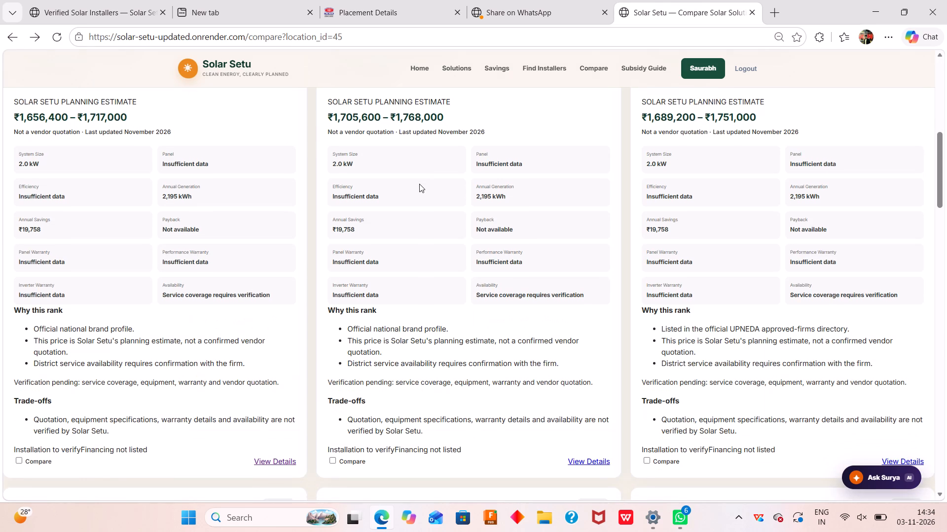
scroll(419, 184, "down", 1)
scroll(655, 256, "down", 1)
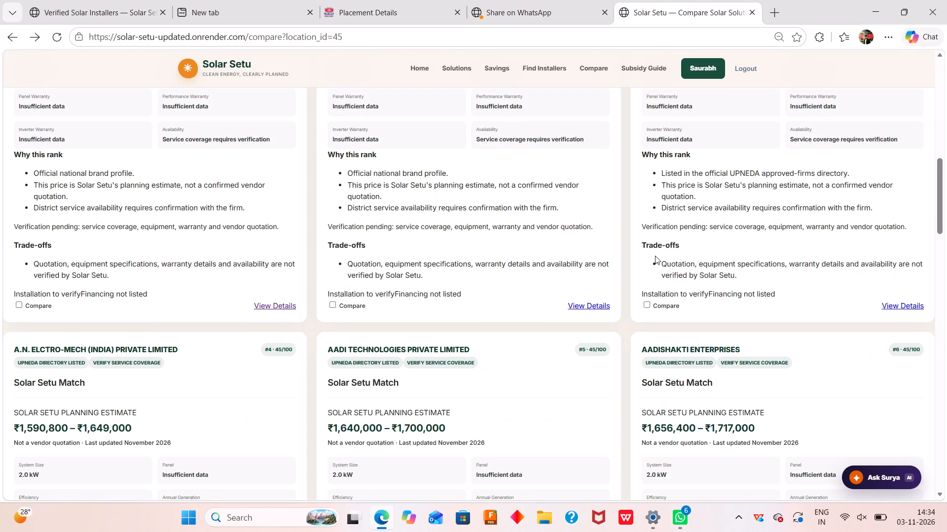
scroll(655, 256, "down", 1)
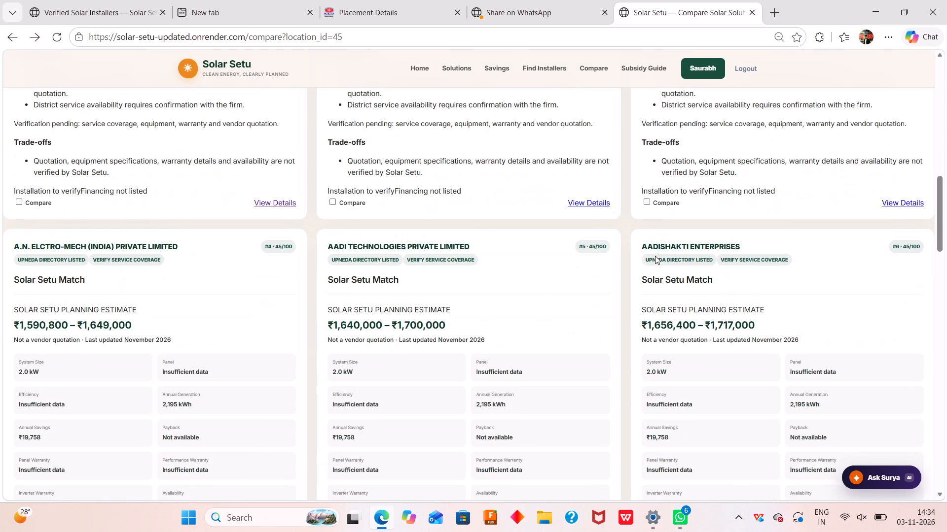
scroll(745, 336, "down", 1)
scroll(577, 425, "down", 1)
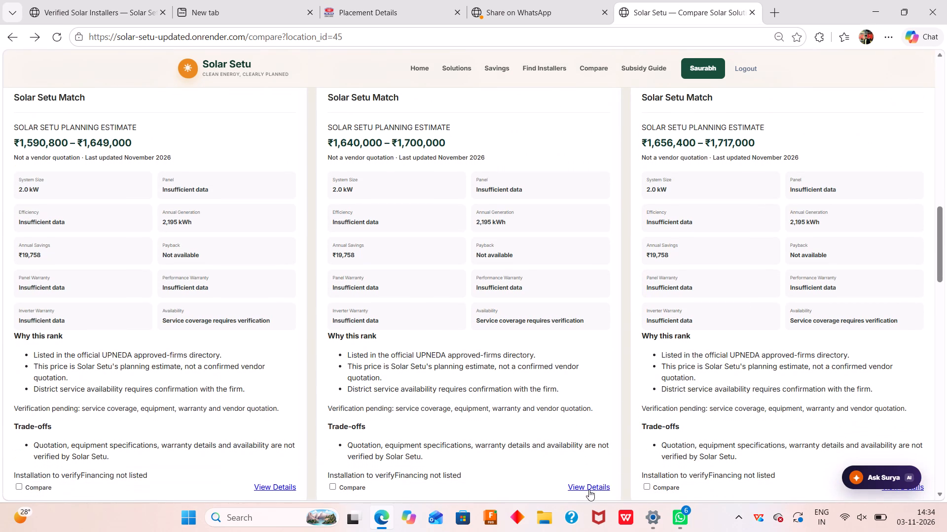
left_click(589, 490)
scroll(553, 402, "down", 1)
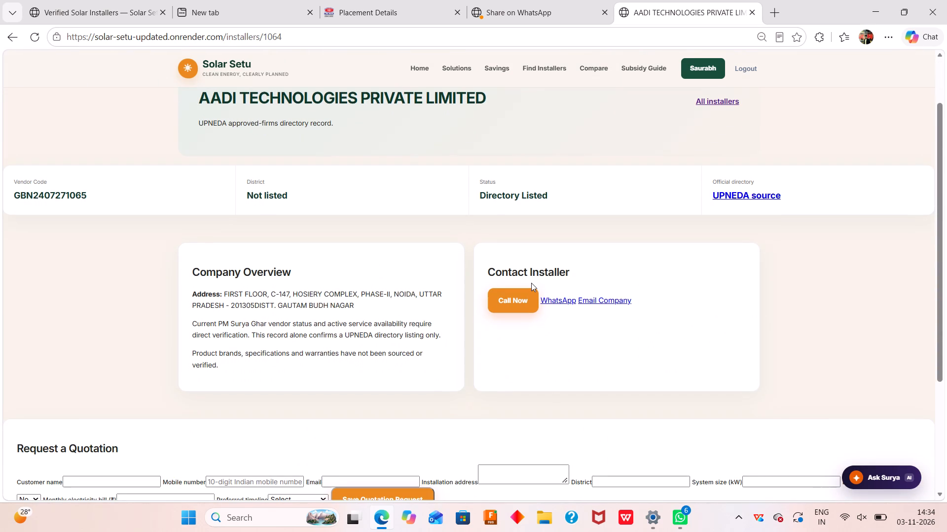
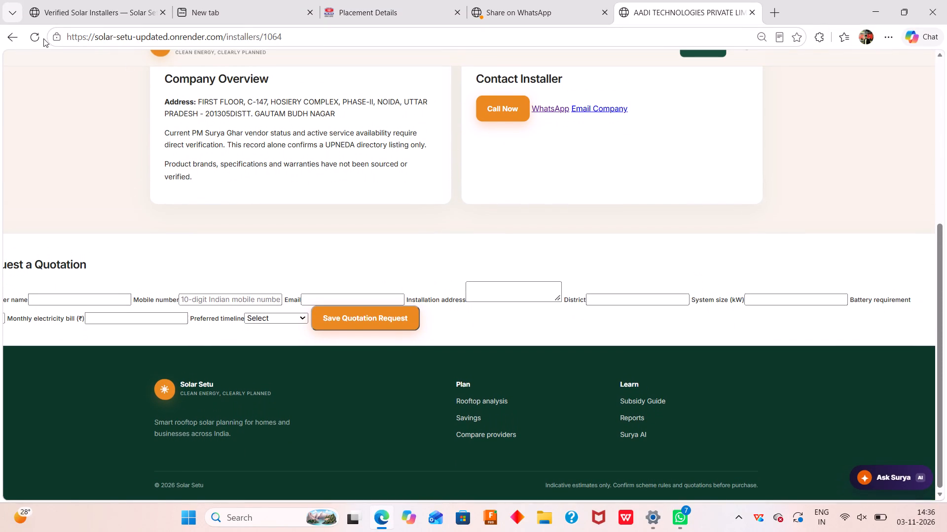
Return from the AADI Technologies installer details to the solar solutions comparison and view the ranked provider cards.
left_click(11, 39)
scroll(209, 91, "down", 2)
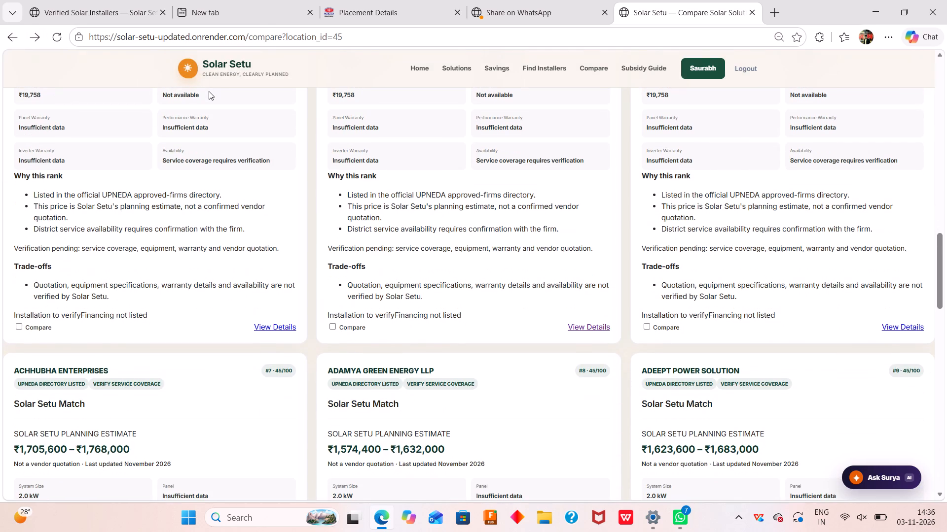
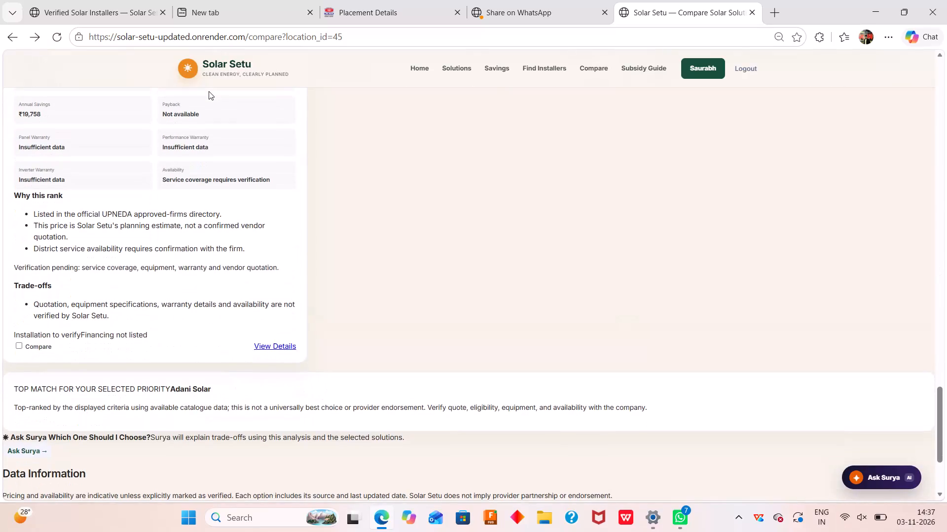
Review the rest of the solar solutions comparison, including the top match and data information, and return to its requirement summary and filters.
scroll(209, 91, "up", 1)
scroll(209, 91, "down", 1)
scroll(338, 197, "down", 2)
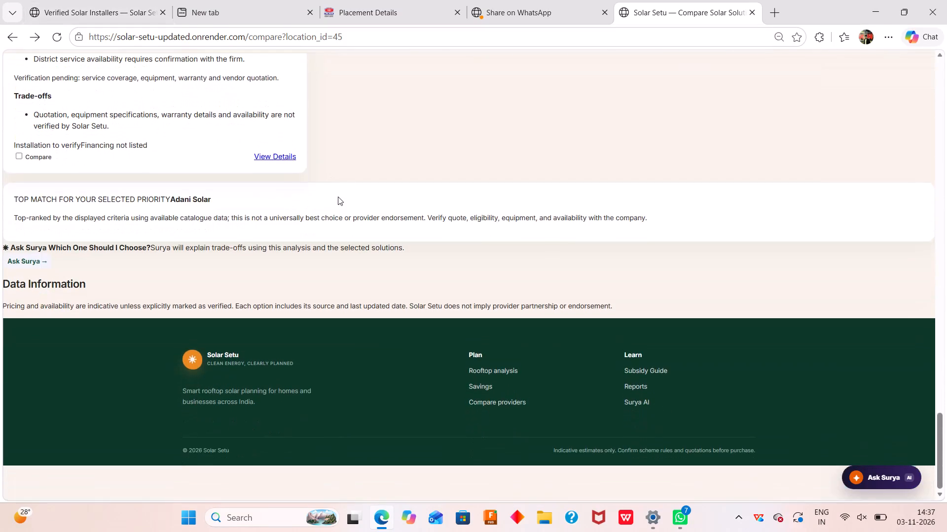
scroll(338, 197, "down", 2)
scroll(338, 197, "up", 15)
scroll(492, 270, "up", 6)
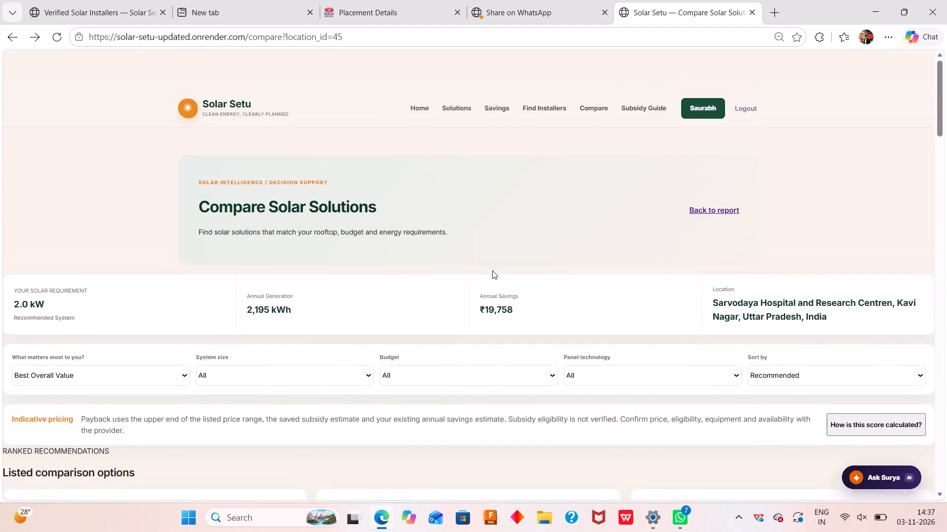
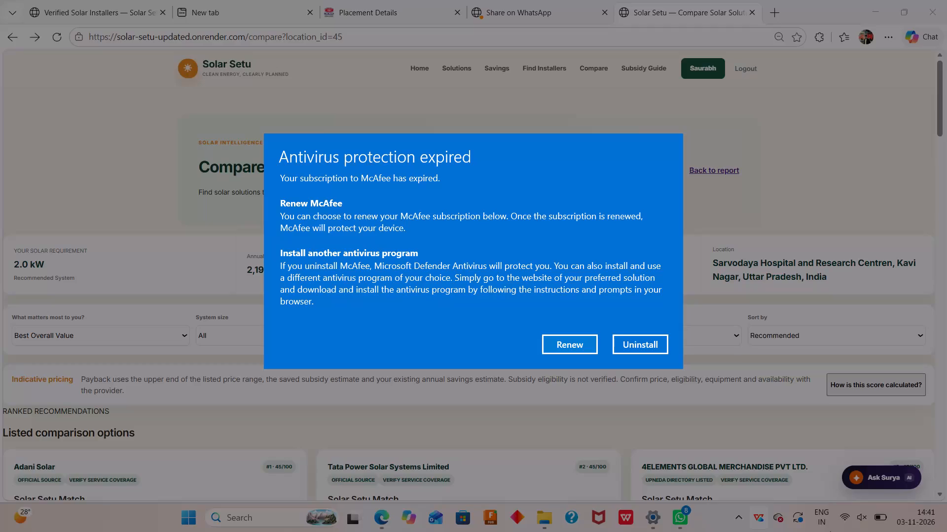
Dismiss the expired McAfee antivirus notice covering the solar solutions comparison without renewing or uninstalling.
key("alt+F4")
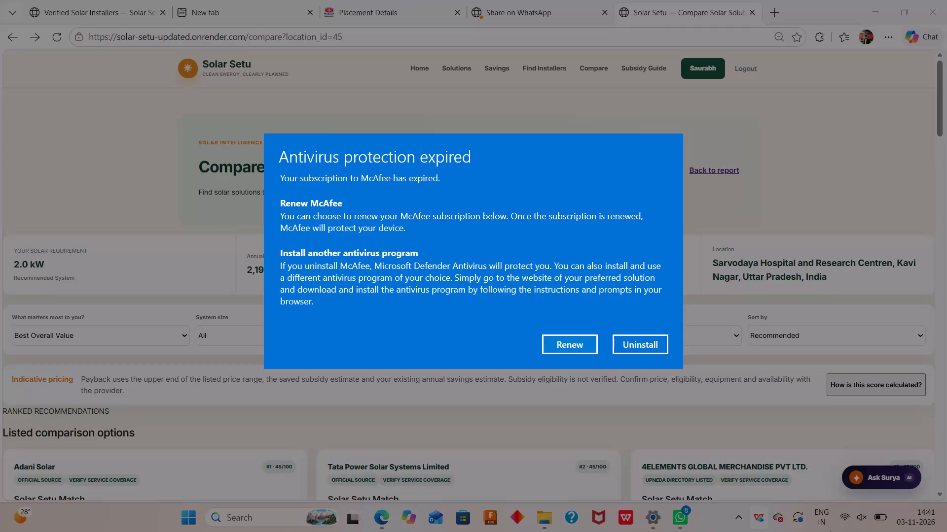